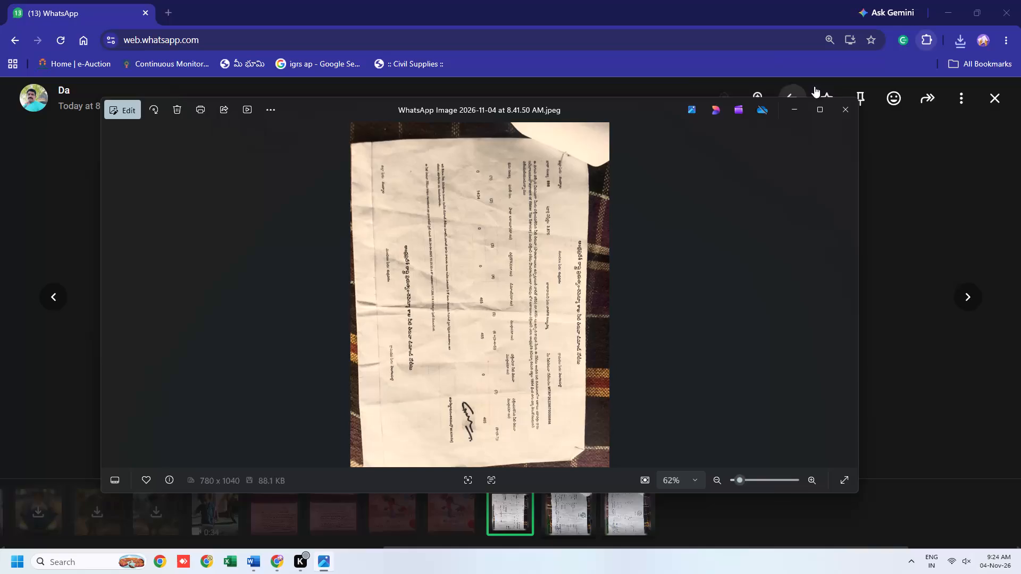
Open the document photo for editing and crop it freely on all four sides to the paper sheet, about 921 px high.
click(821, 108)
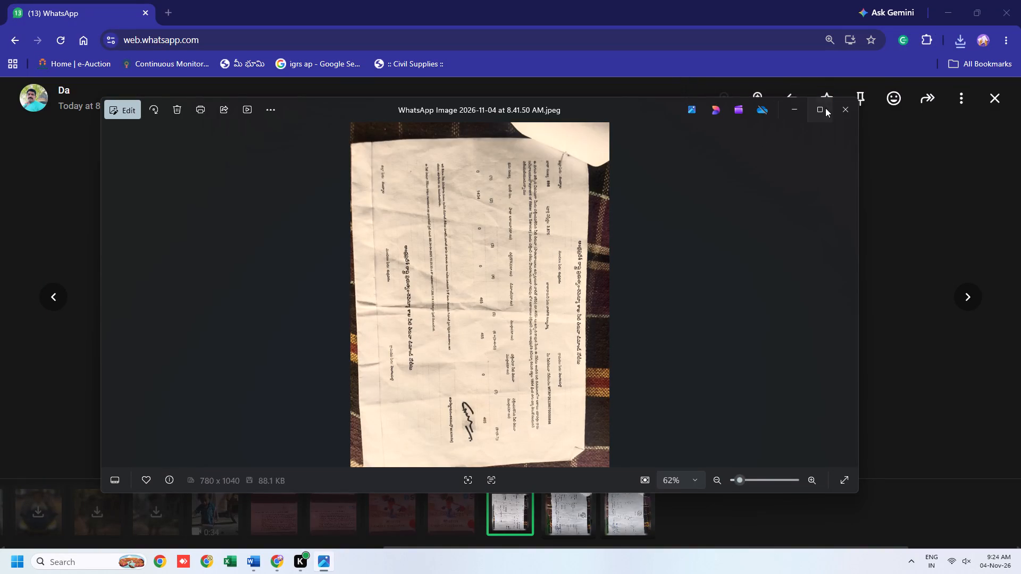
click(20, 15)
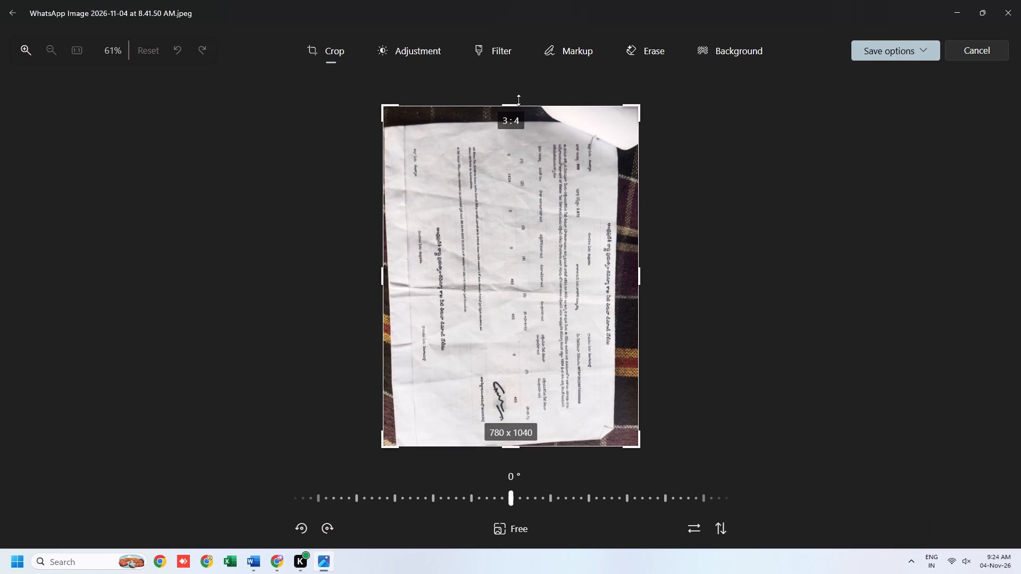
drag(518, 100, 517, 128)
drag(520, 451, 521, 442)
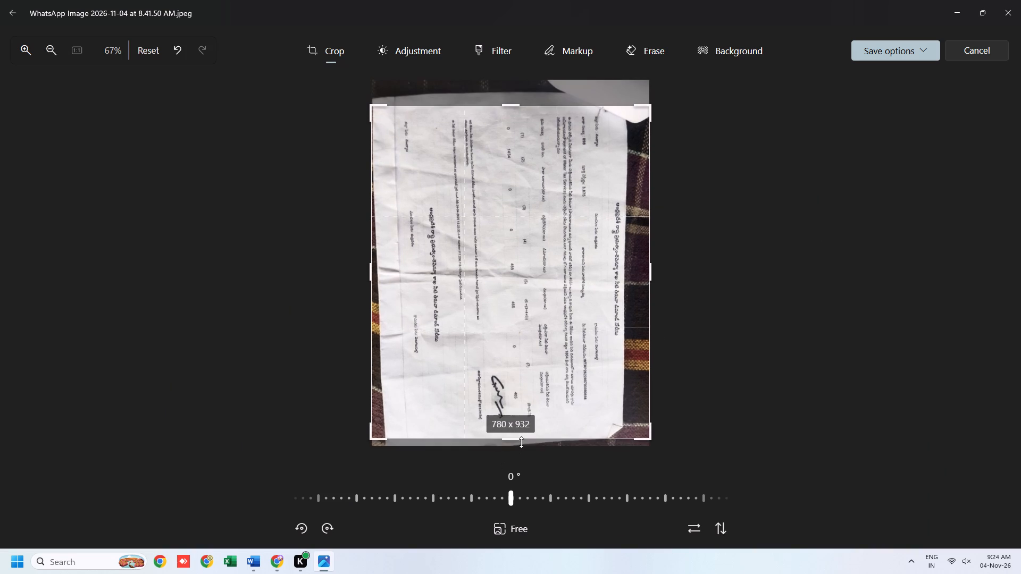
drag(521, 442, 521, 440)
drag(657, 281, 656, 280)
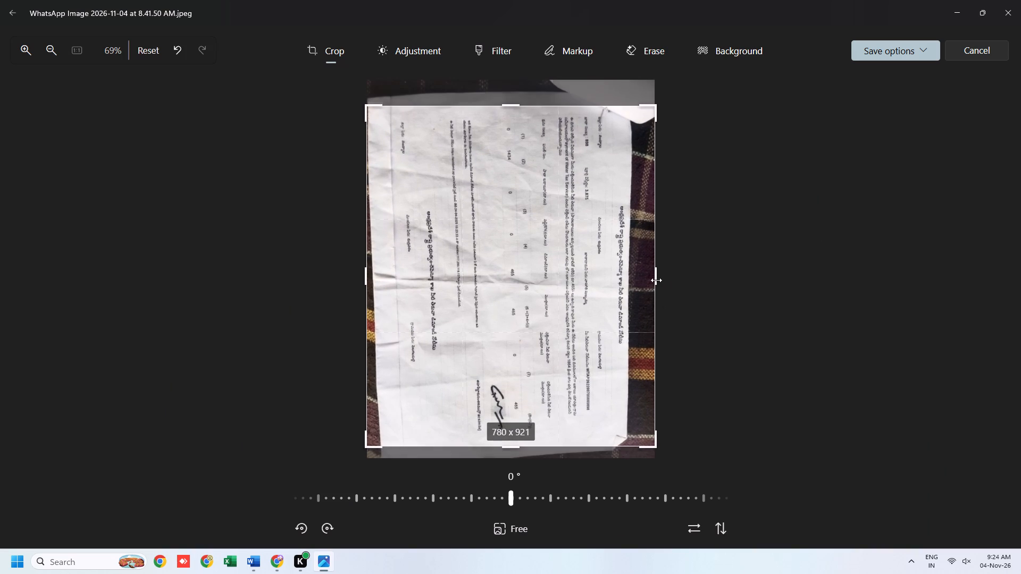
drag(656, 280, 634, 284)
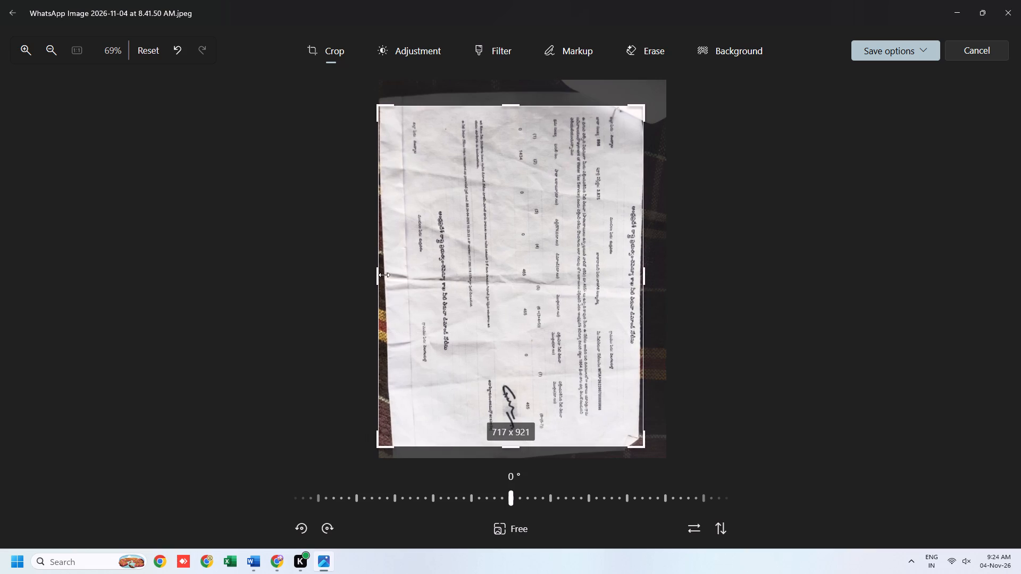
drag(378, 275, 406, 274)
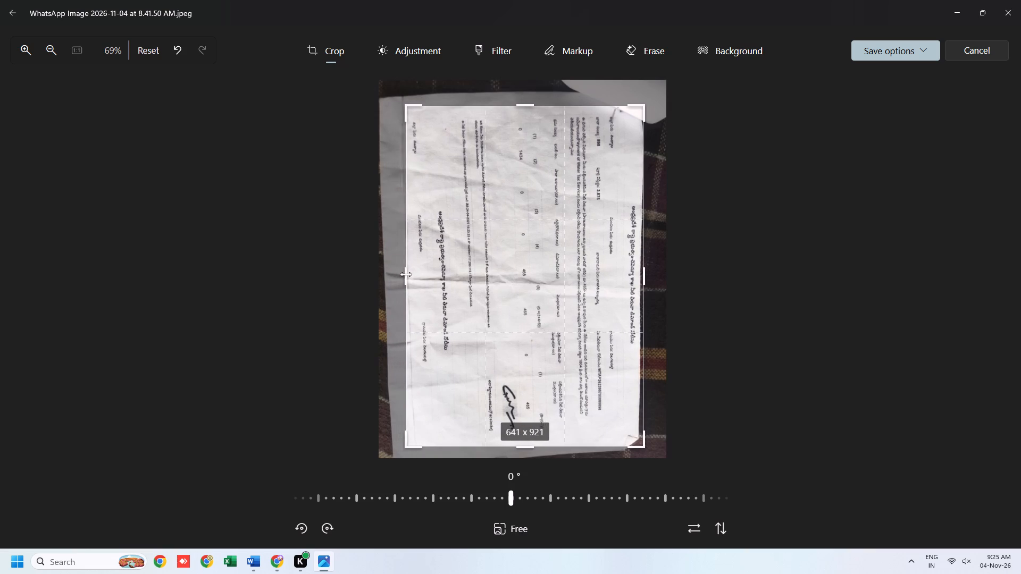
drag(390, 268, 389, 269)
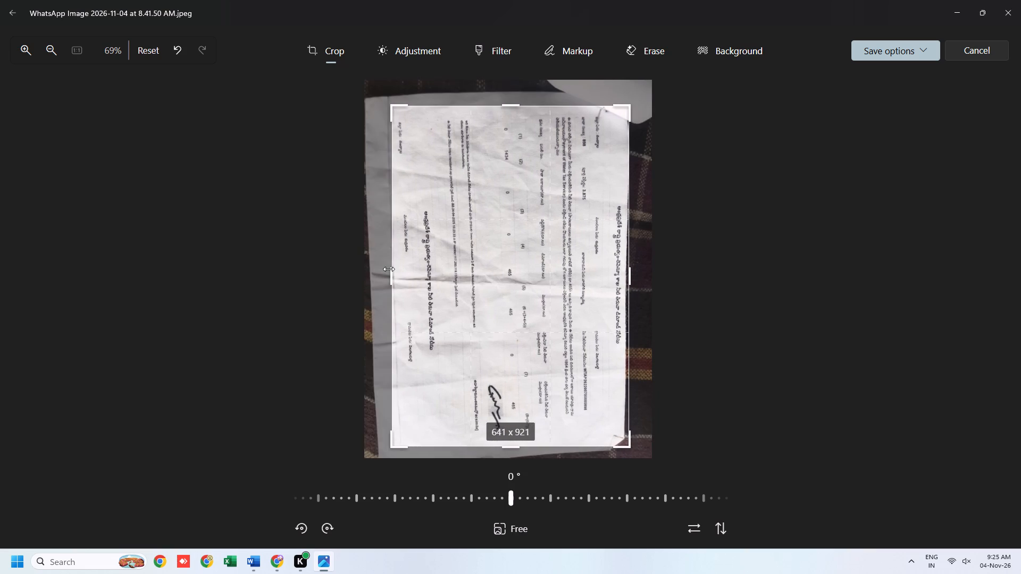
drag(389, 269, 387, 262)
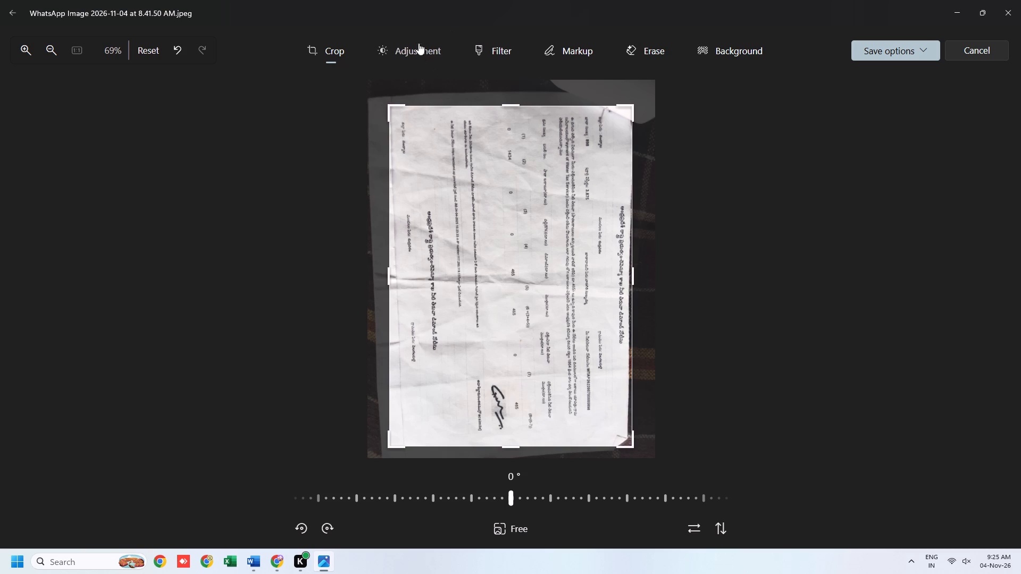
Open the image adjustments and set the document photo's brightness to 4.
click(404, 53)
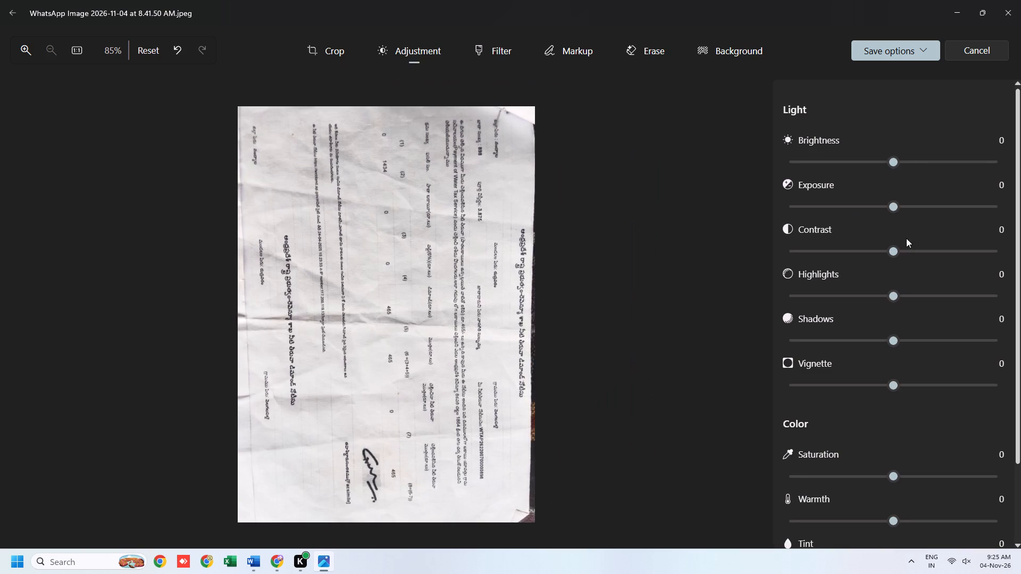
click(898, 162)
click(914, 161)
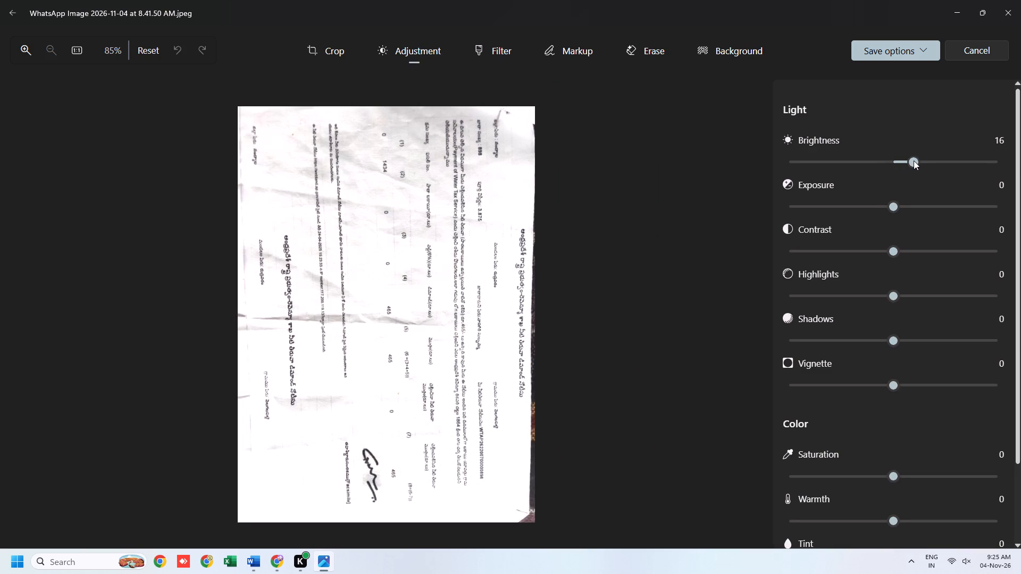
click(898, 157)
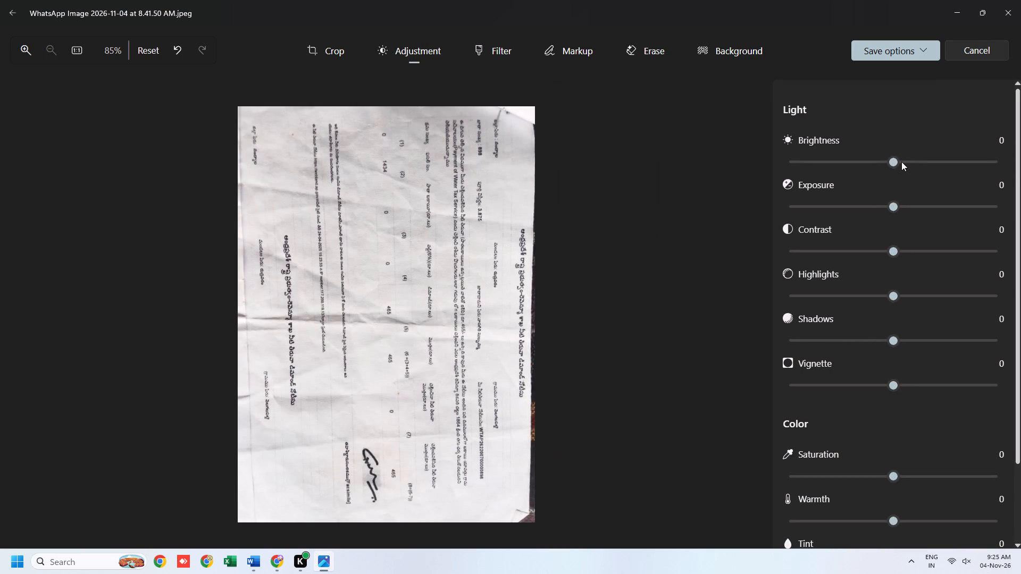
click(901, 162)
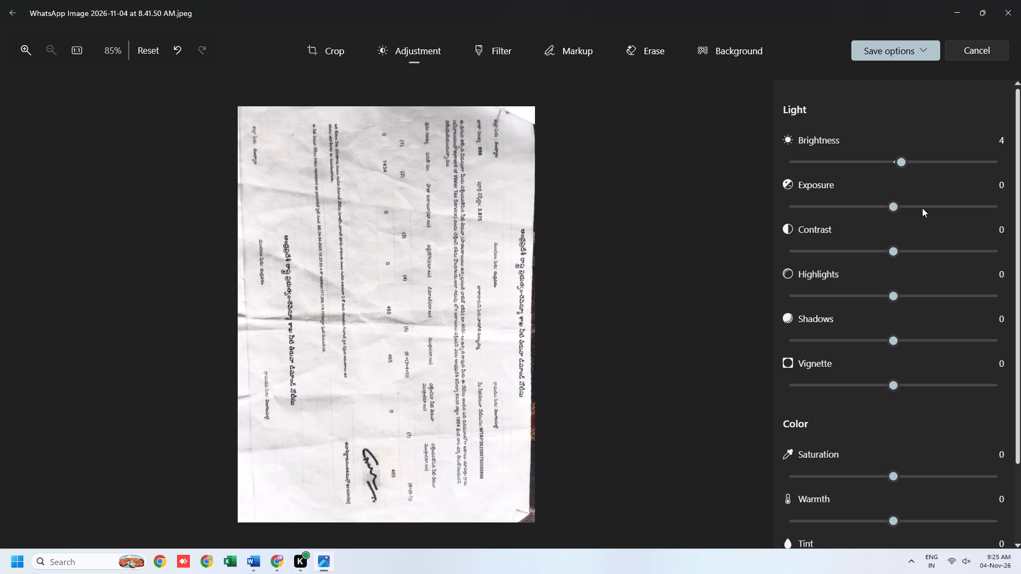
Set the photo's exposure to 17 and its contrast to 18.
click(918, 208)
click(936, 207)
click(915, 208)
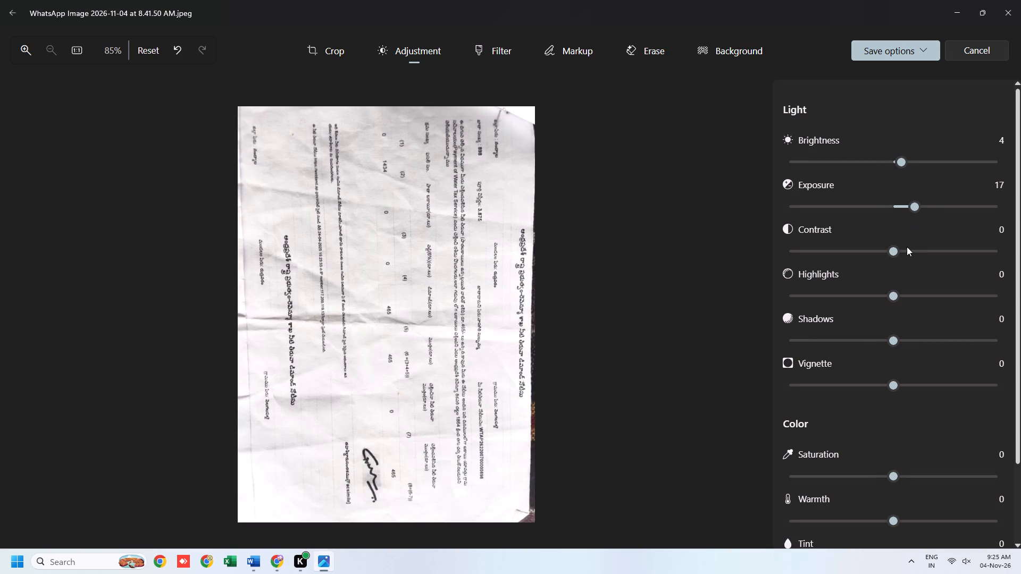
click(904, 248)
click(916, 250)
Set the photo's highlights to -15 and its shadows to 10.
click(908, 294)
click(884, 294)
click(875, 294)
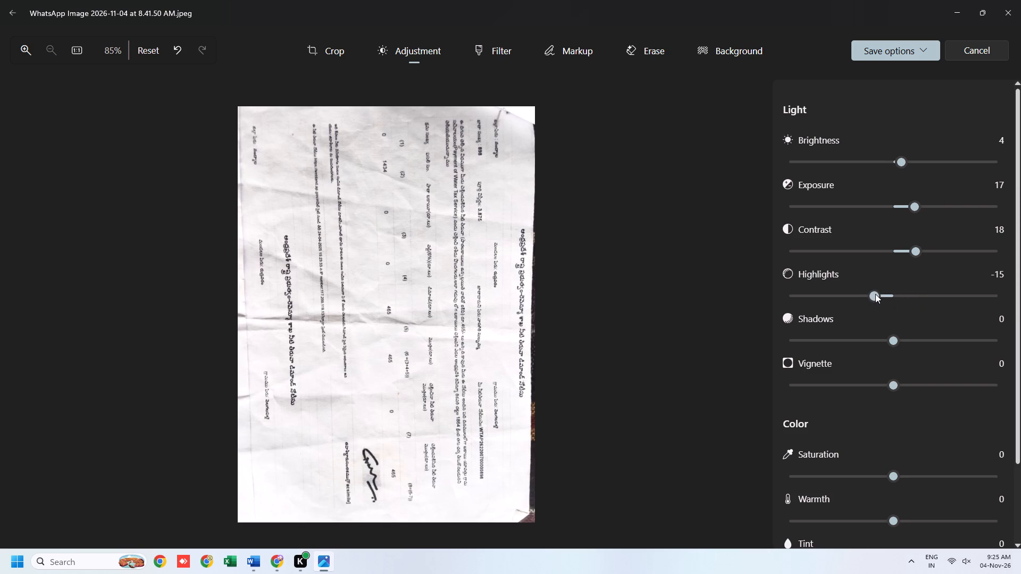
click(908, 335)
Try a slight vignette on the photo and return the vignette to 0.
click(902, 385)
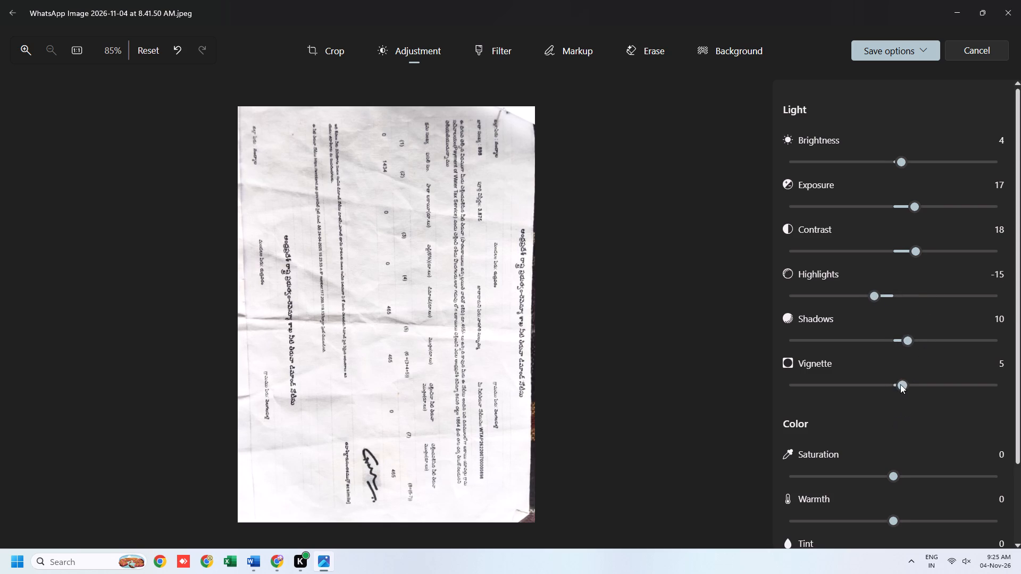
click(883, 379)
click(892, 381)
Try low and high colour saturation on the photo and settle on a saturation of 33.
scroll(895, 408, down, 3)
click(919, 383)
click(930, 381)
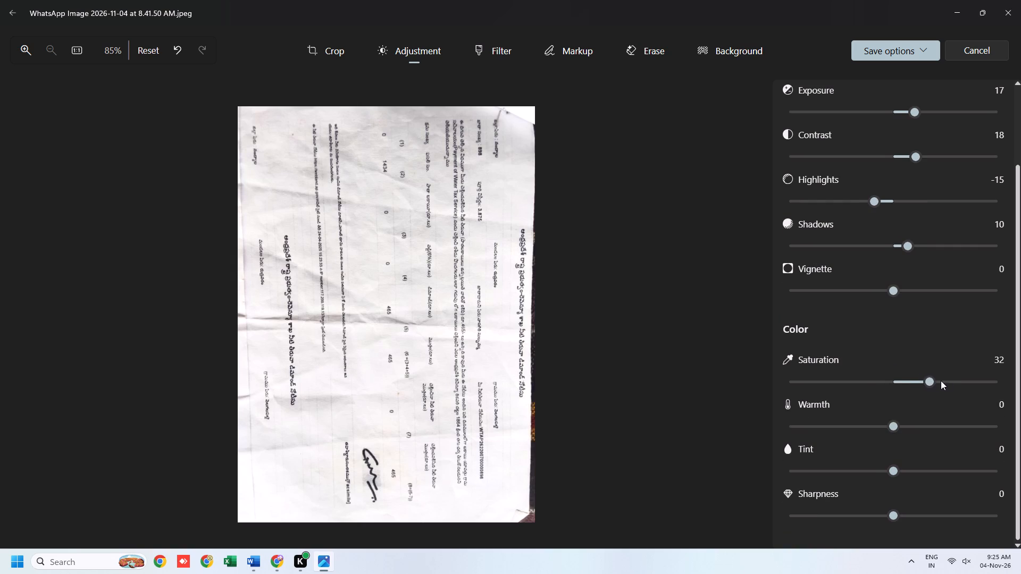
click(945, 381)
click(950, 381)
click(965, 377)
click(835, 379)
drag(824, 384, 741, 393)
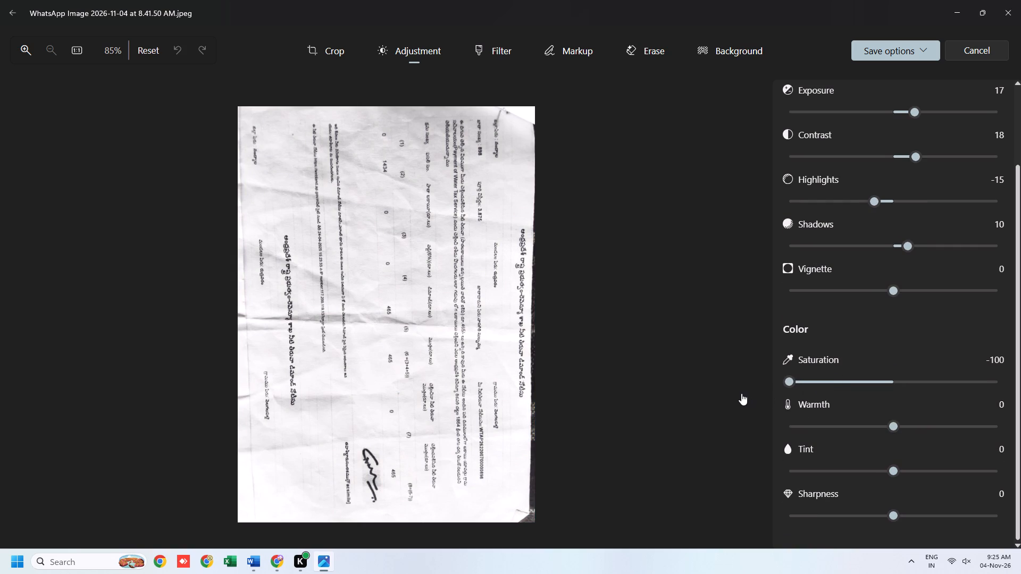
drag(741, 393, 703, 403)
drag(703, 403, 1020, 413)
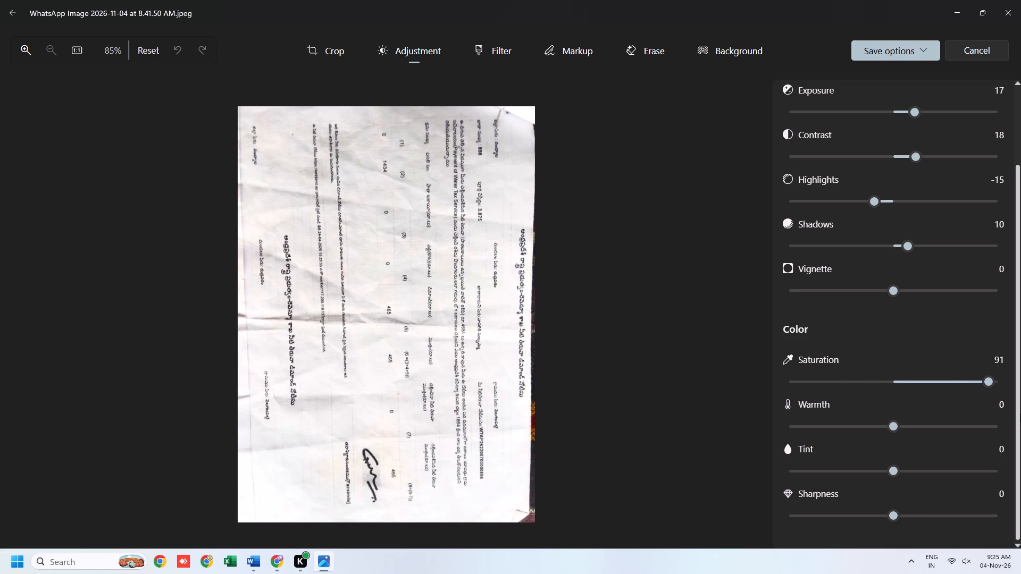
drag(1020, 413, 931, 417)
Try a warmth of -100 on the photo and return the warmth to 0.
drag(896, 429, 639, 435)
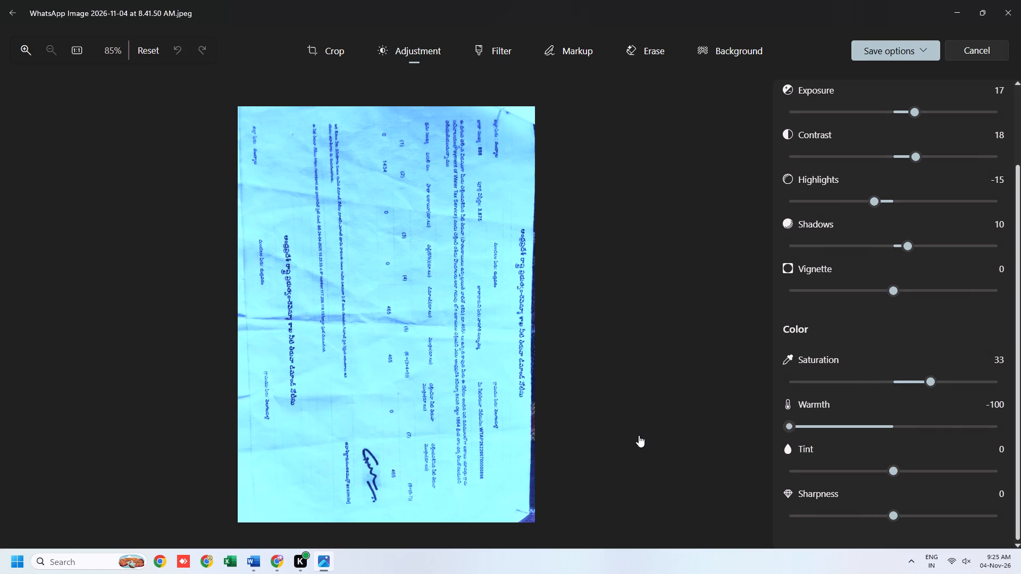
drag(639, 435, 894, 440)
Try strong tints in both directions on the photo and settle on a tint of 4.
drag(896, 470, 1020, 474)
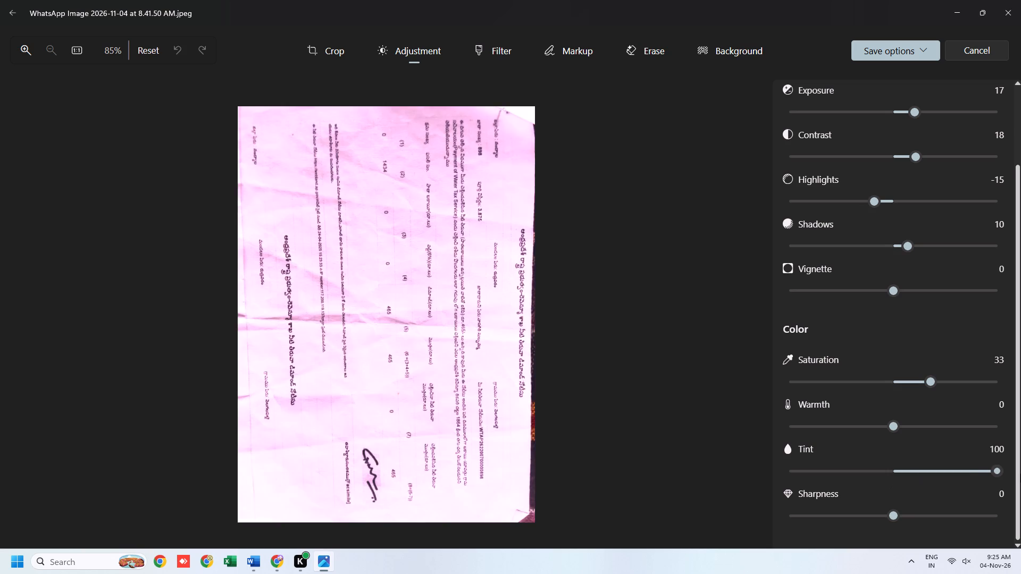
drag(1020, 474, 861, 475)
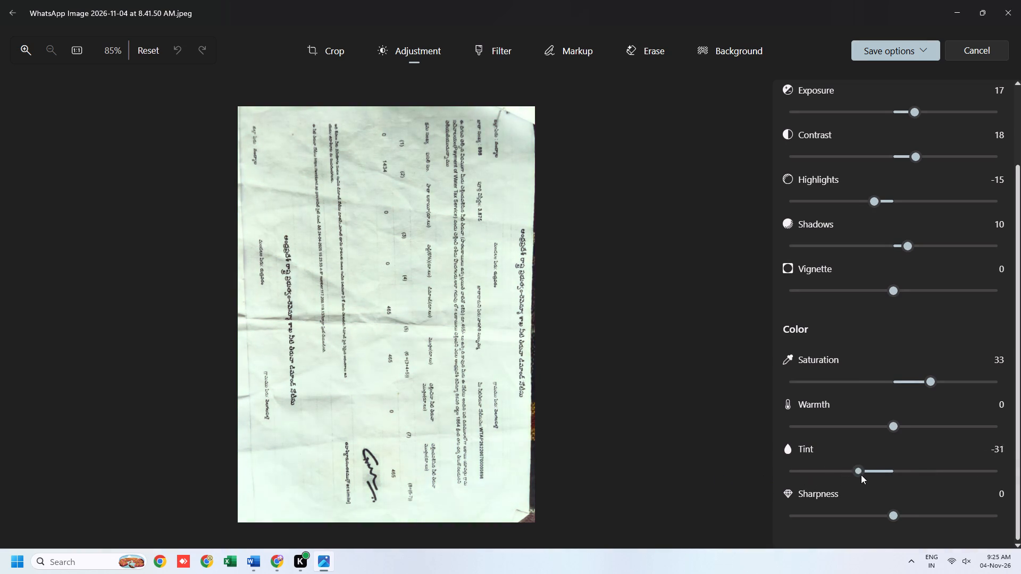
drag(861, 475, 901, 474)
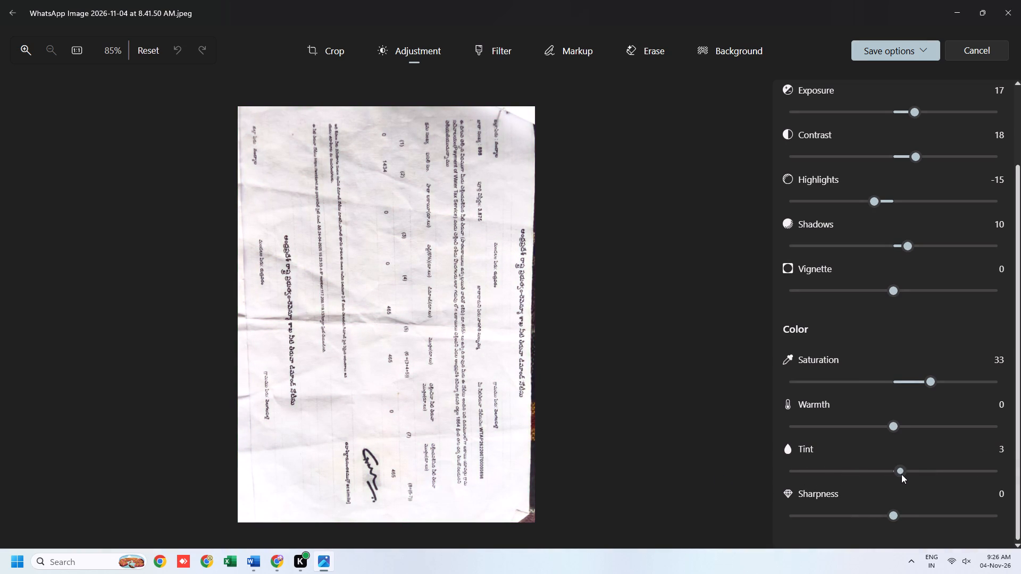
drag(901, 474, 902, 474)
Set the photo's sharpness to 100 and inspect the document text up close.
drag(893, 514, 542, 513)
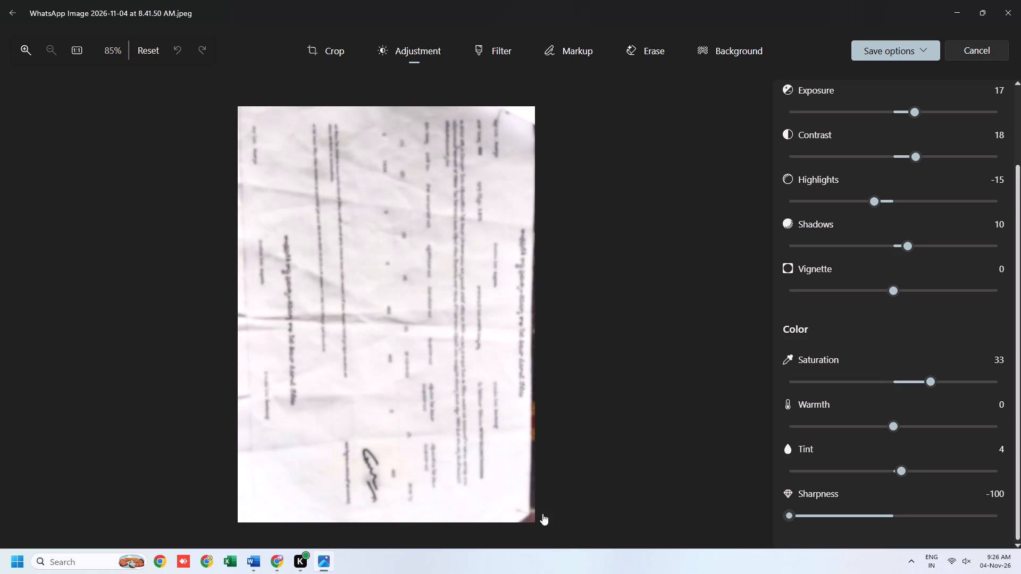
drag(542, 513, 1020, 513)
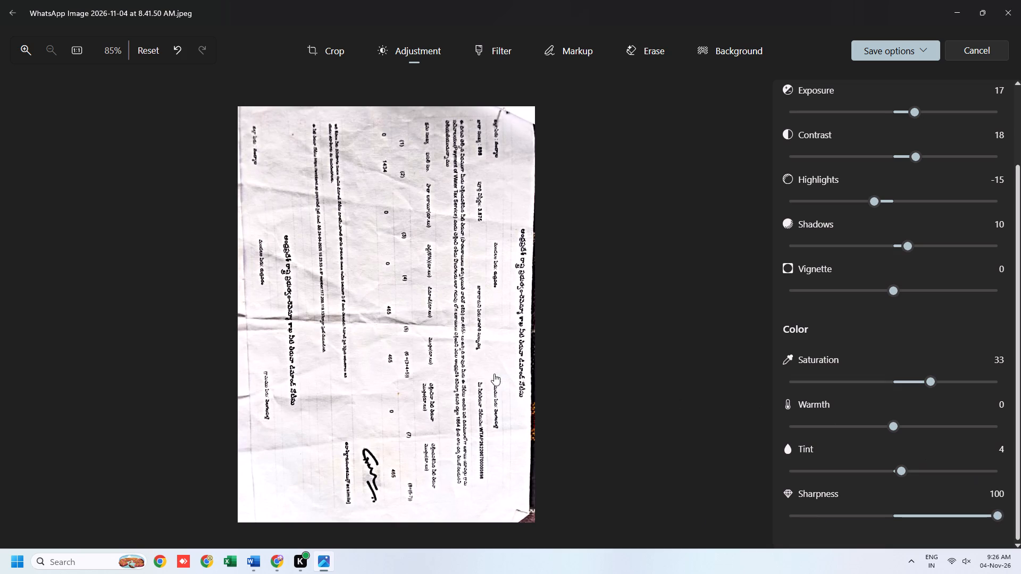
scroll(752, 309, up, 5)
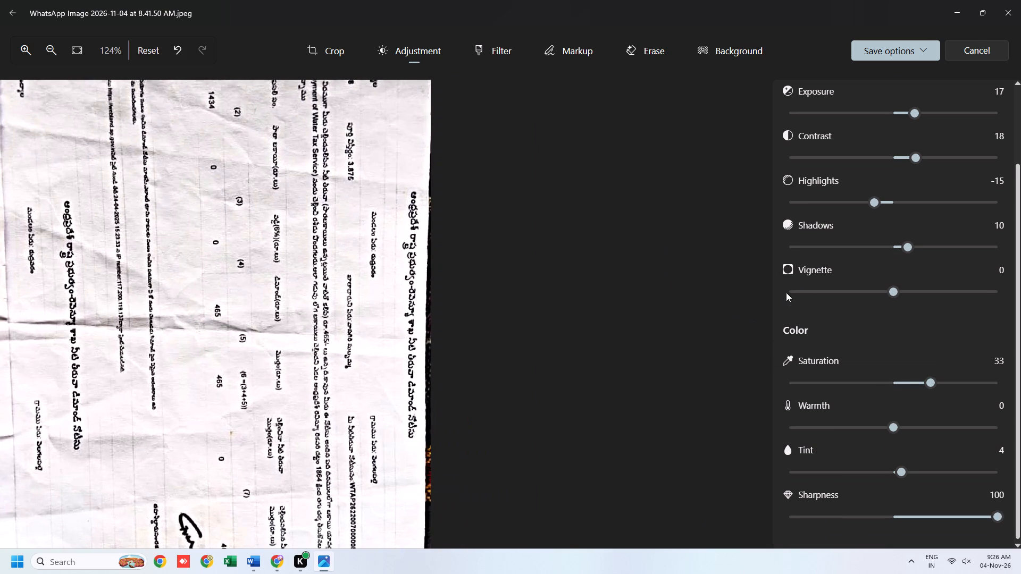
scroll(788, 302, up, 5)
scroll(442, 305, down, 8)
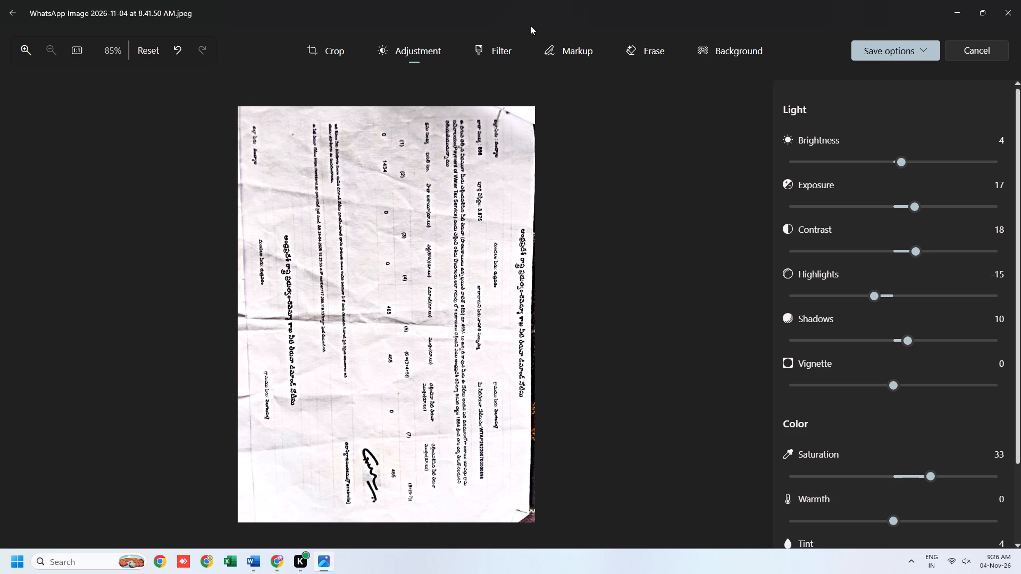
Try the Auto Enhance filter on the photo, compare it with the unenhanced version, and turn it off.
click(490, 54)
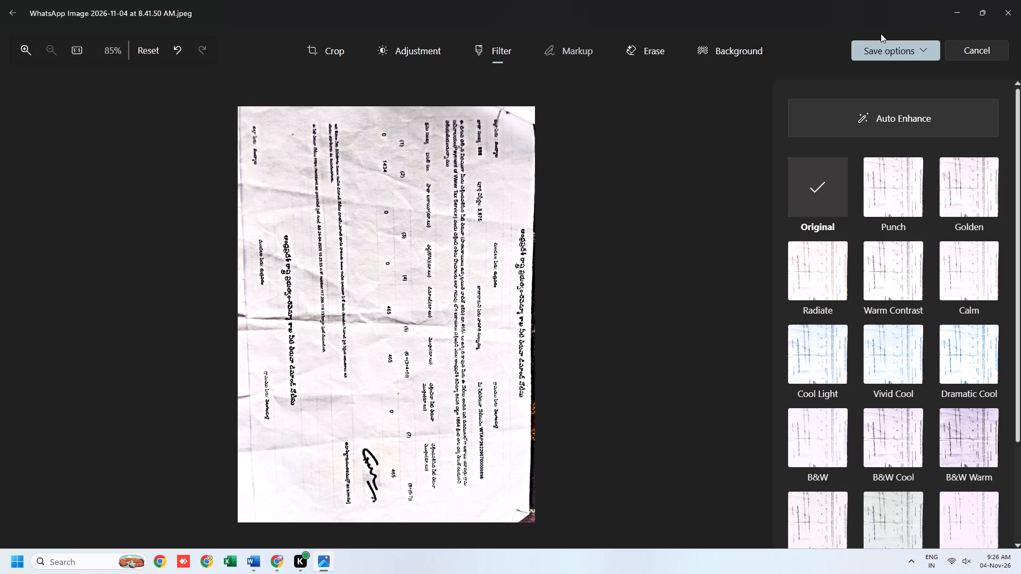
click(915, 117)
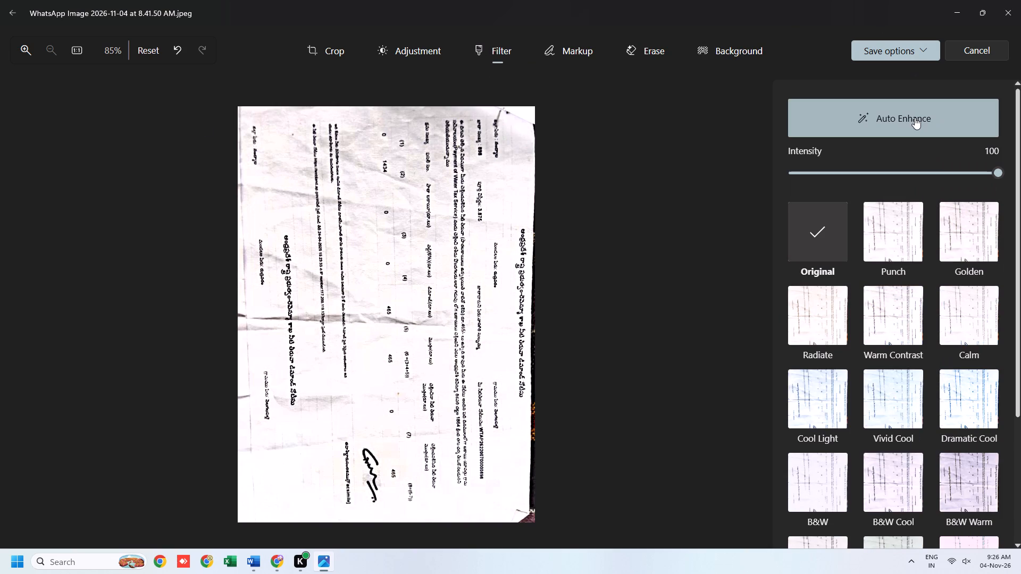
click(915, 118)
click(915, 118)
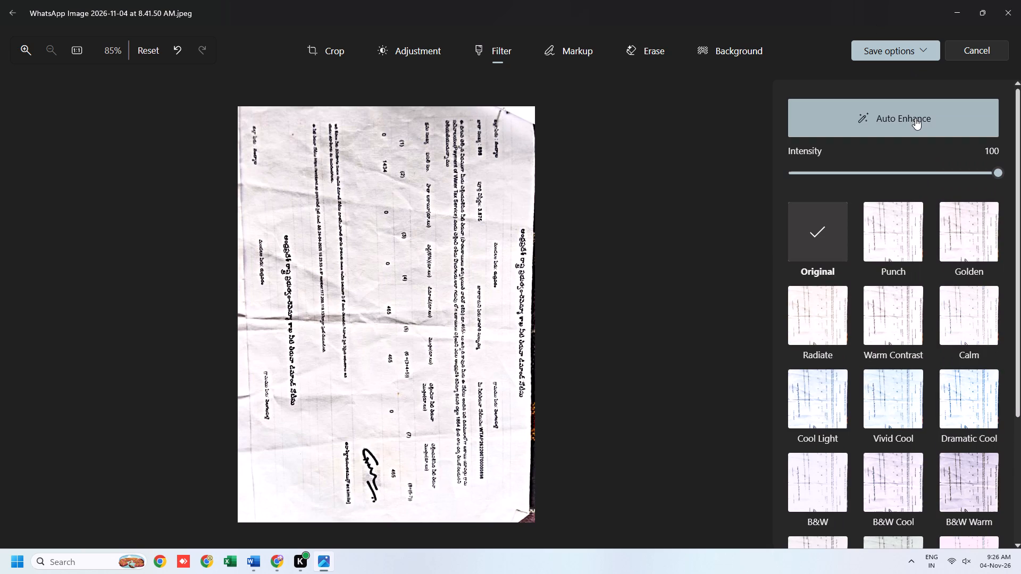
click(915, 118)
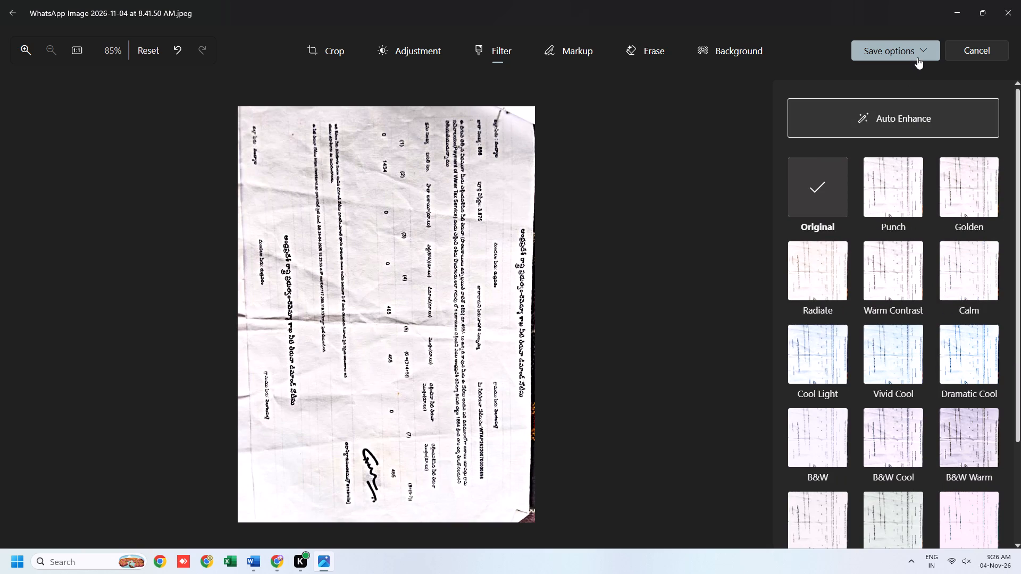
Save the edited photo over the original file.
click(917, 57)
click(871, 96)
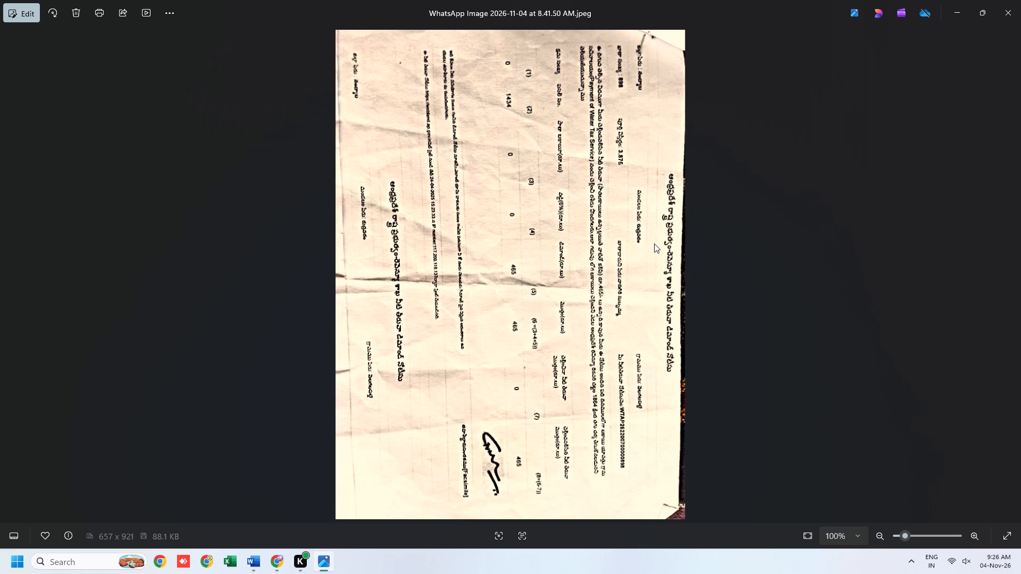
Print one copy of the photo in portrait orientation.
key(ctrl+p)
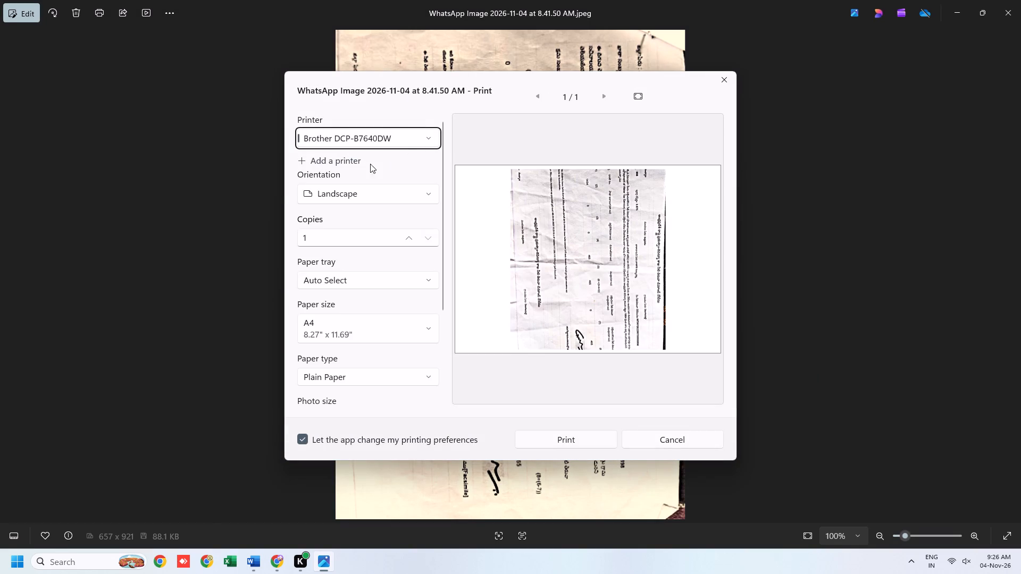
click(374, 192)
click(353, 210)
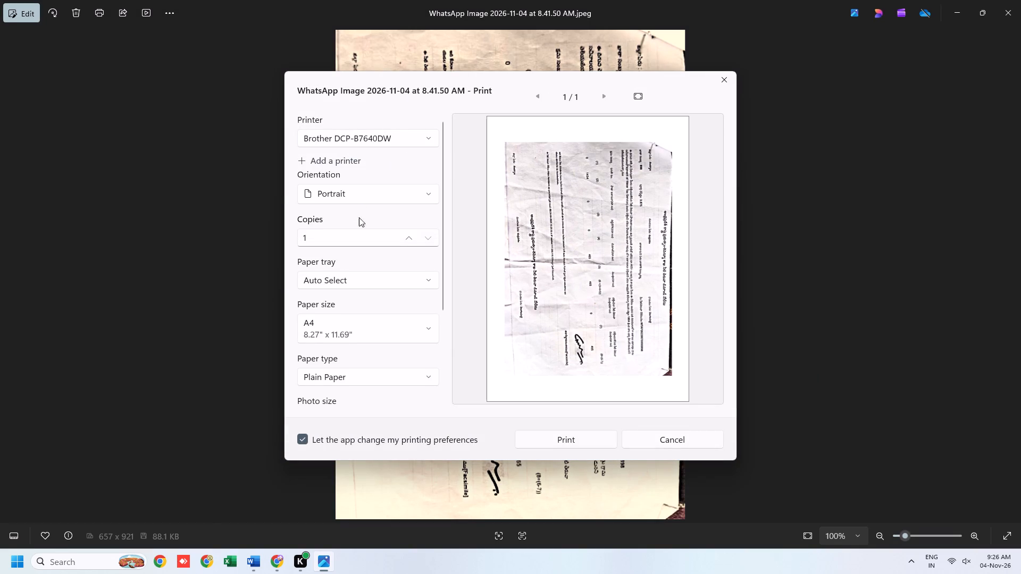
click(545, 437)
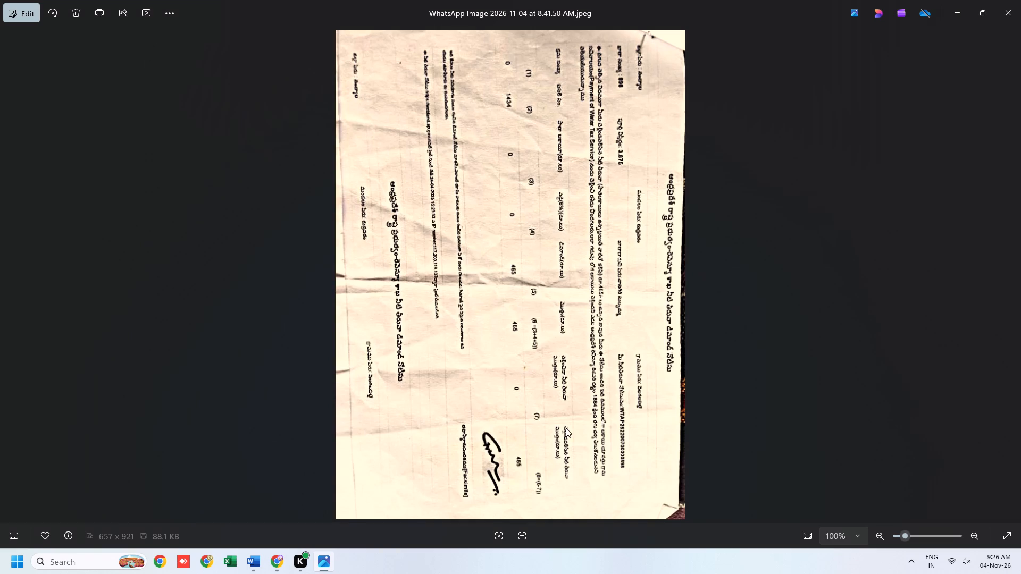
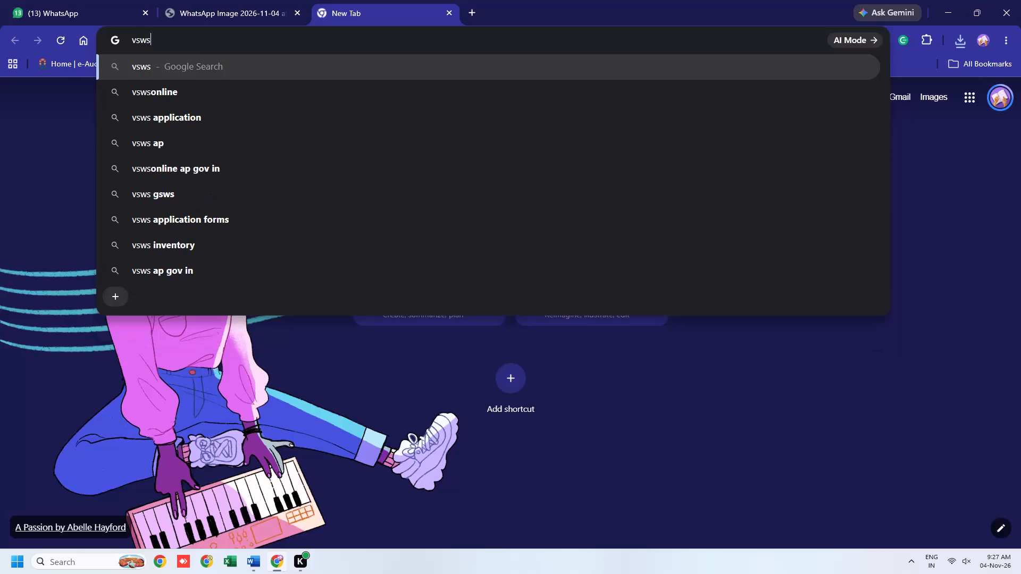
Search Google for vswsonline using the suggested query.
click(210, 80)
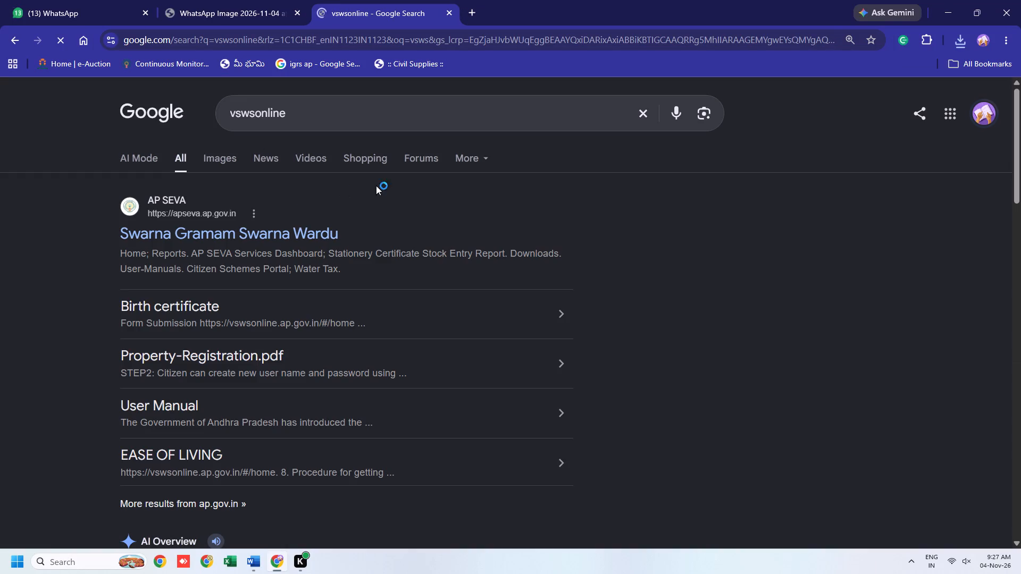
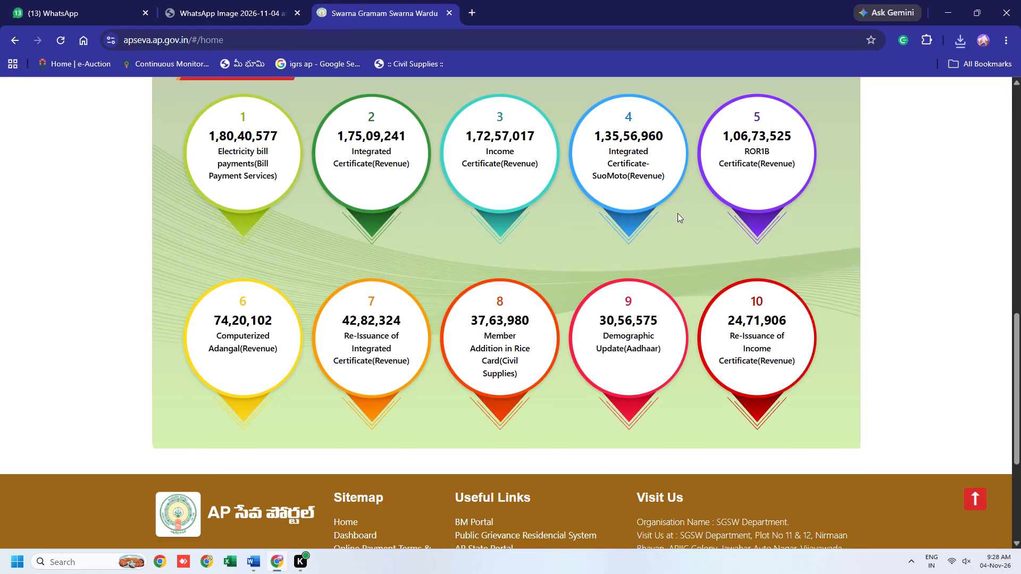
Look over the AP Seva portal home page for its services and activate the Preview AP Seva Certificate search field.
scroll(795, 241, down, 4)
scroll(785, 292, up, 13)
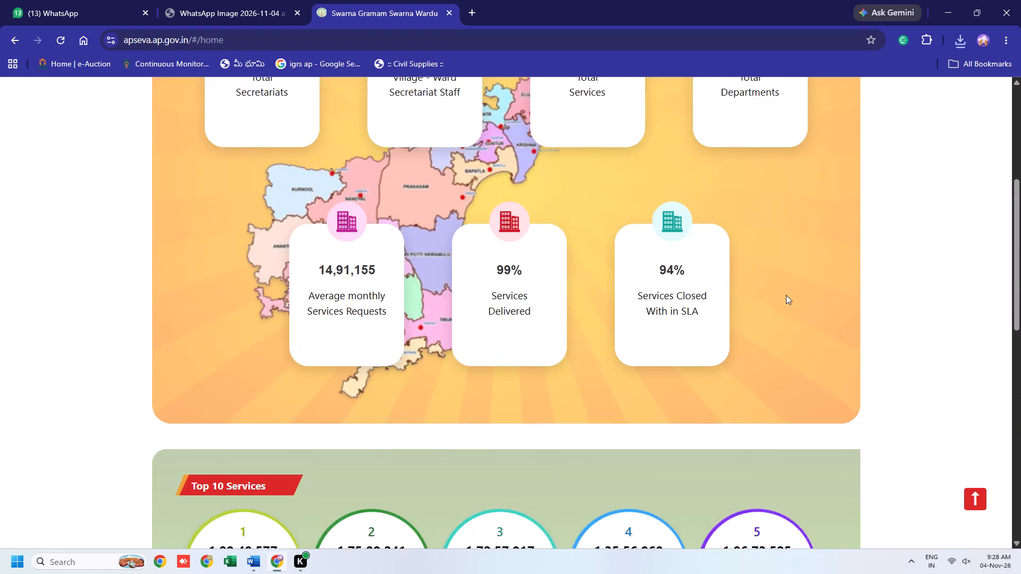
scroll(786, 295, up, 2)
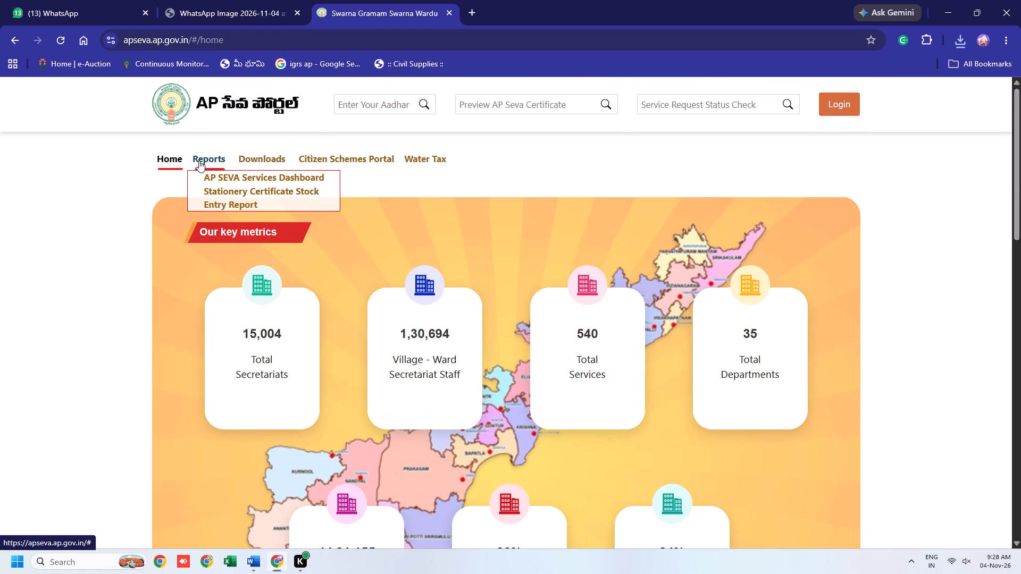
click(243, 155)
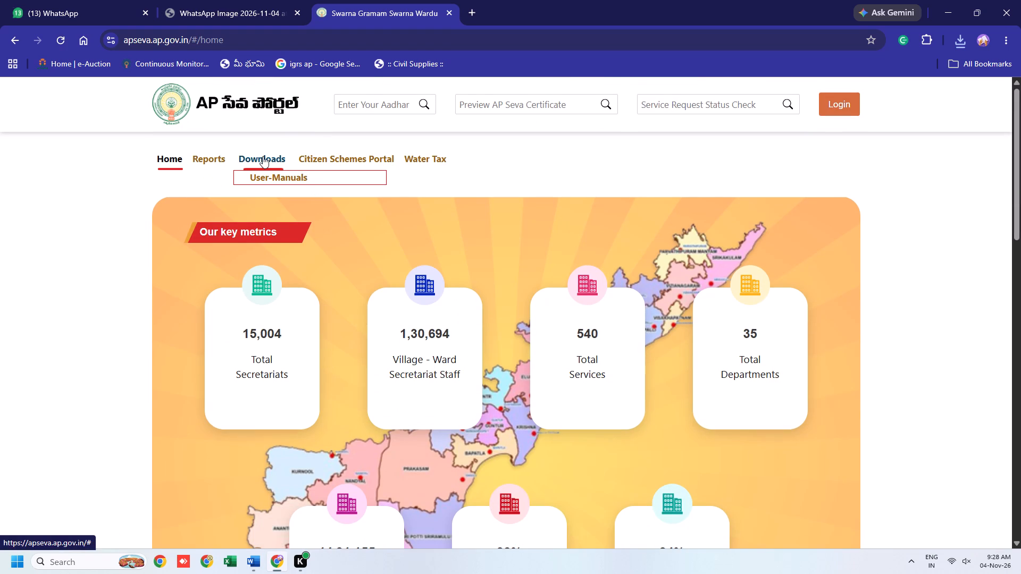
click(563, 107)
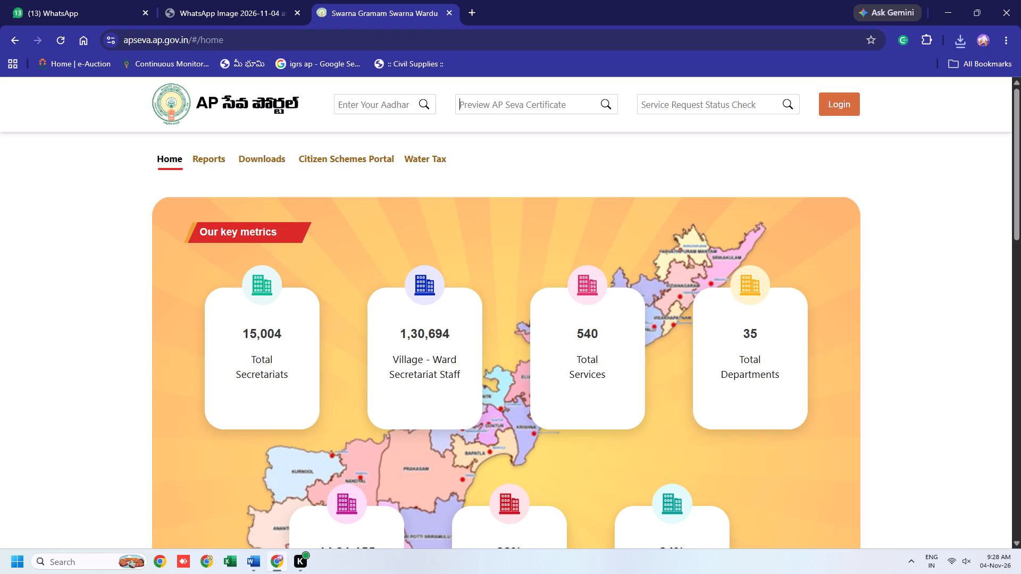
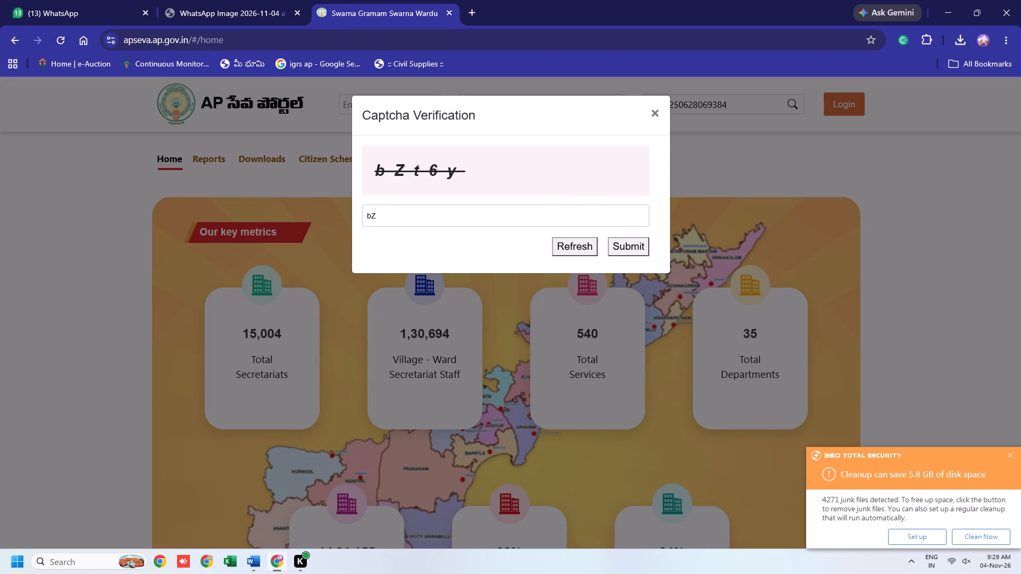
Complete the captcha verification and submit it to open the transaction details, and check the status of the water tax service request.
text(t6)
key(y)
click(624, 246)
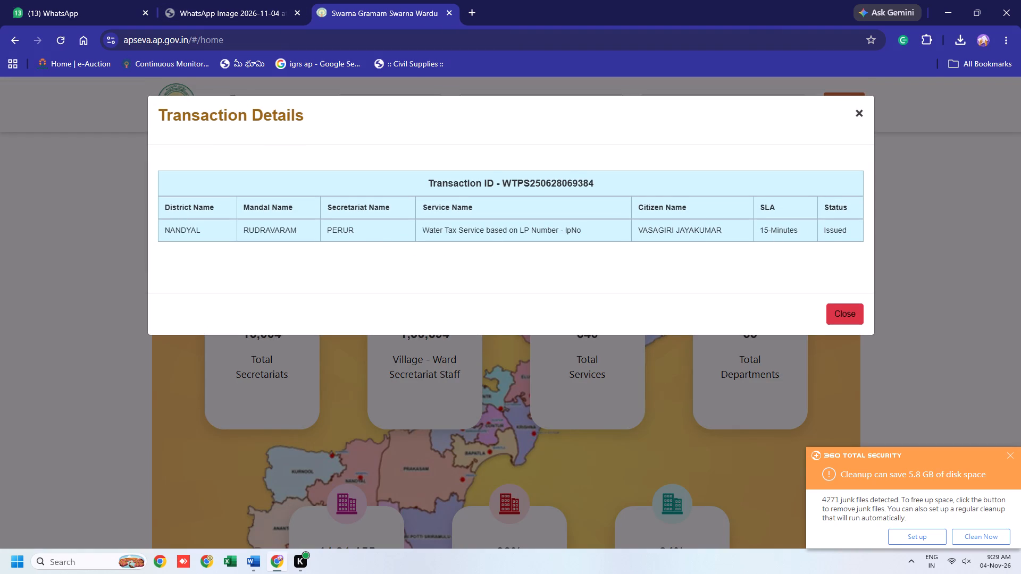
click(833, 226)
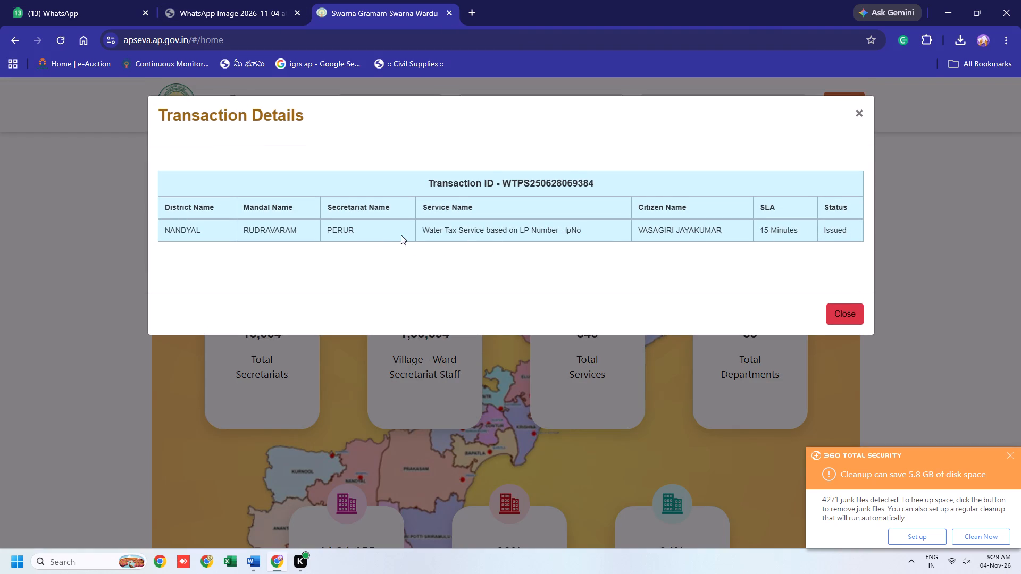
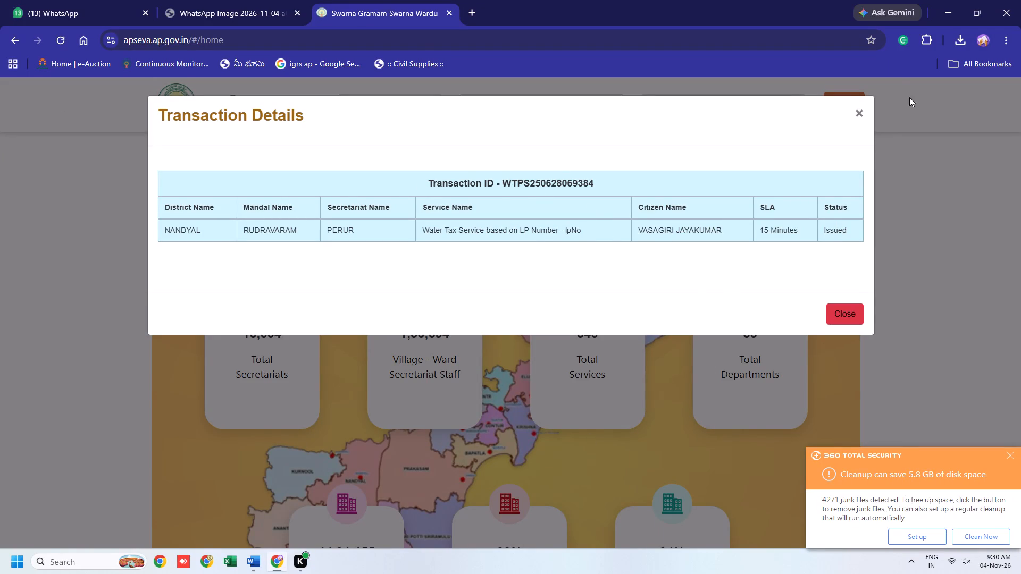
Dismiss the transaction details, copy the water tax transaction ID and use it to search for the AP Seva certificate preview.
click(854, 113)
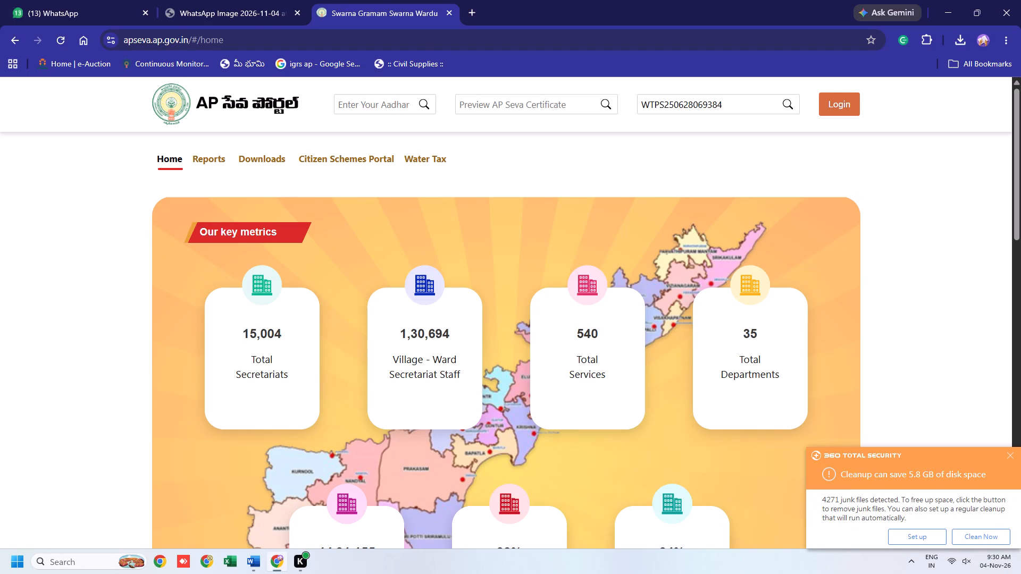
drag(732, 106, 591, 99)
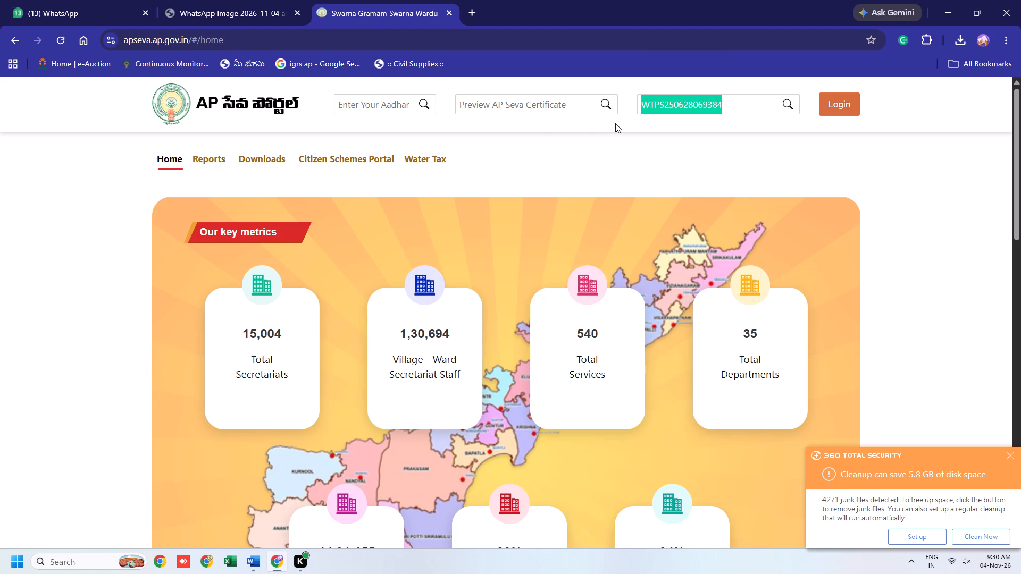
key(ctrl+c)
click(526, 108)
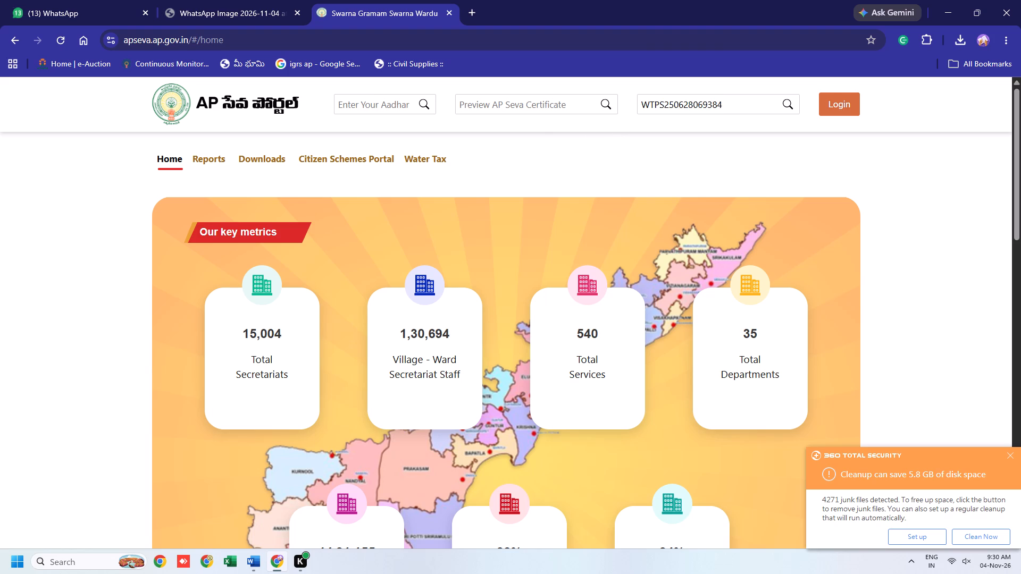
key(ctrl+v)
click(606, 103)
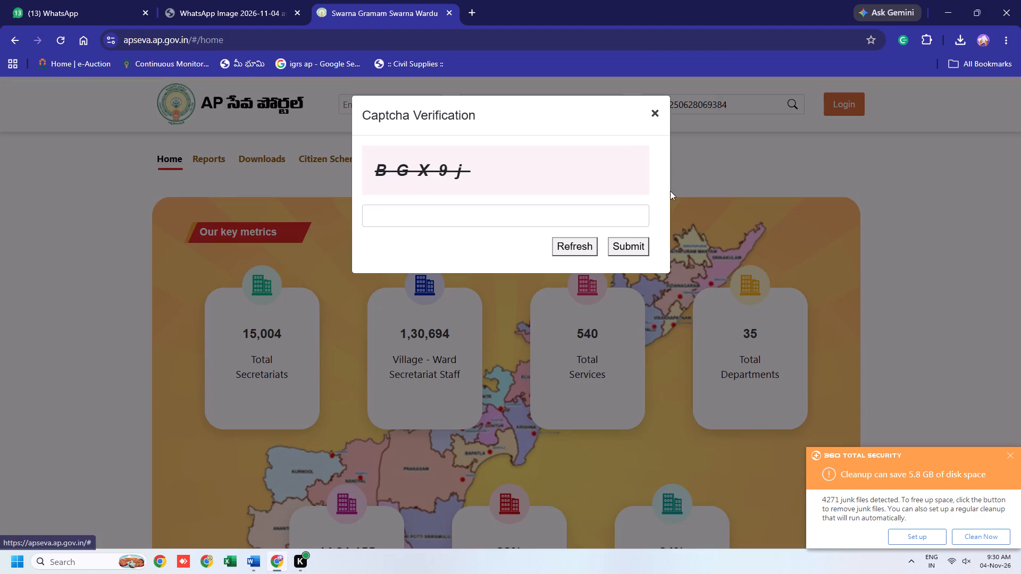
Fill in the captcha code shown and submit the verification for the certificate preview.
click(449, 222)
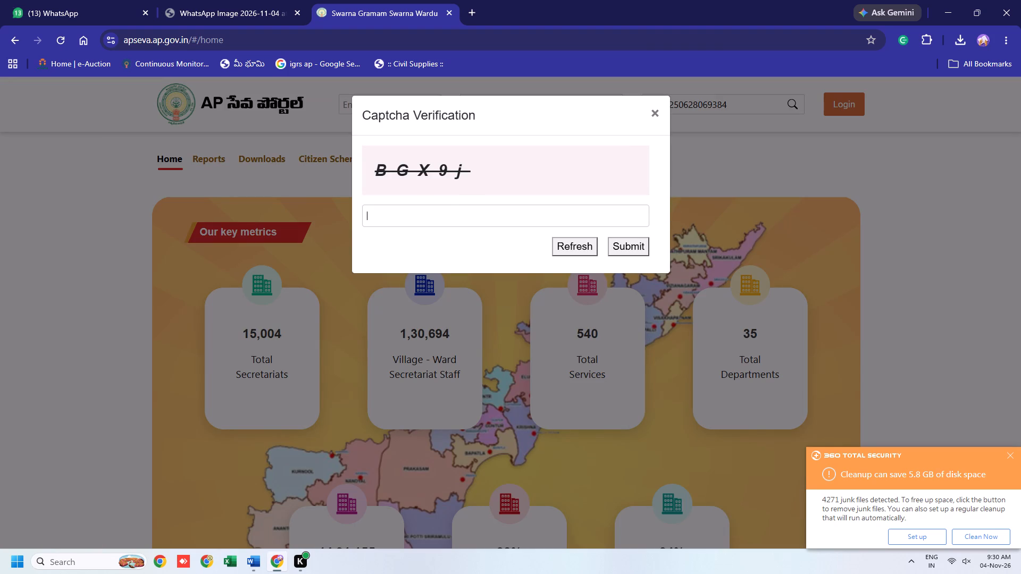
text(BG)
text(X9)
key(j)
click(626, 251)
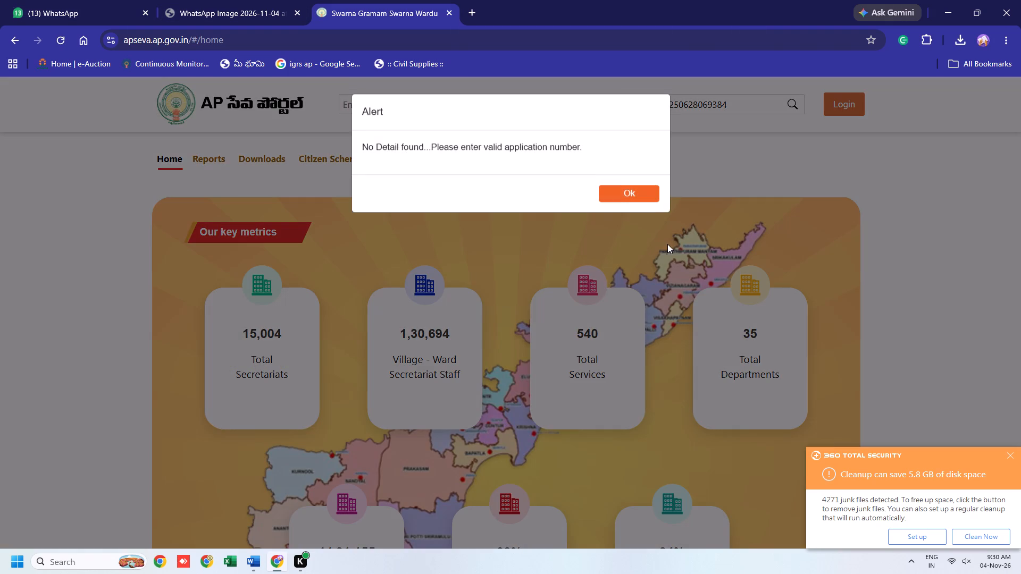
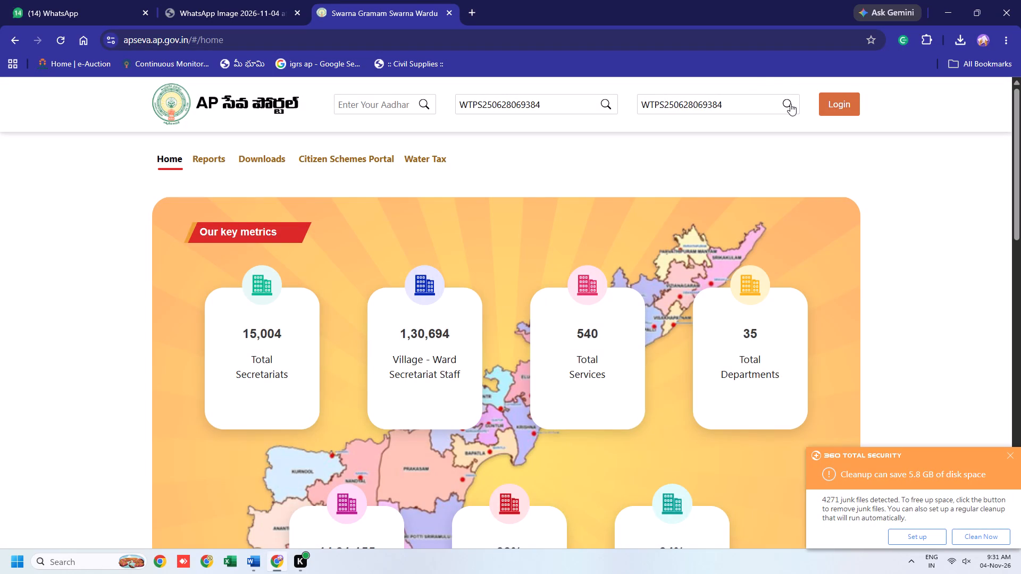
Search again for the certificate preview with the same transaction ID and fill in the new captcha code shown.
click(790, 104)
click(430, 214)
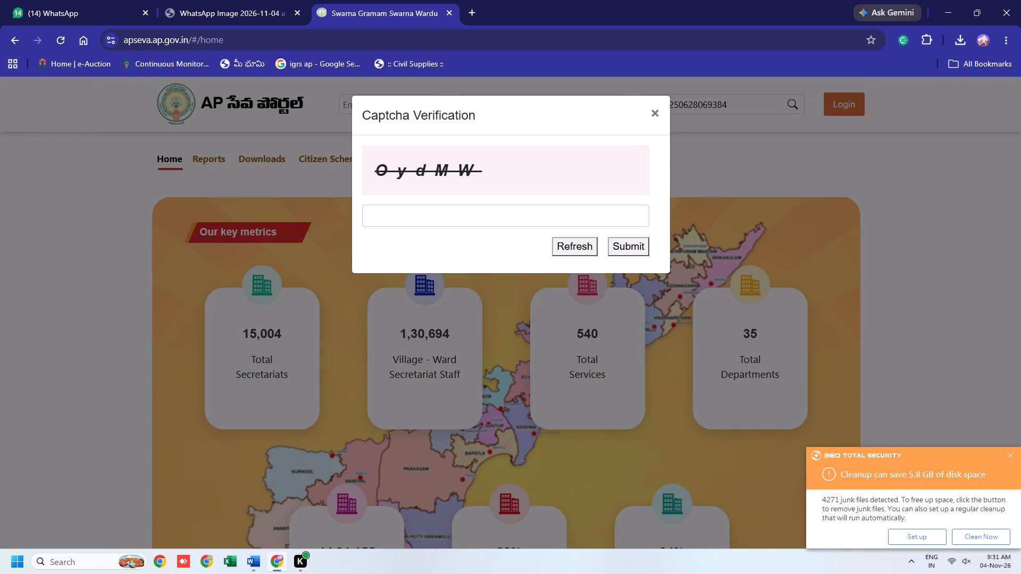
key(shift+o)
key(y)
key(d)
key(shift+m)
key(shift+w)
Submit the captcha verification for the certificate preview search.
click(633, 241)
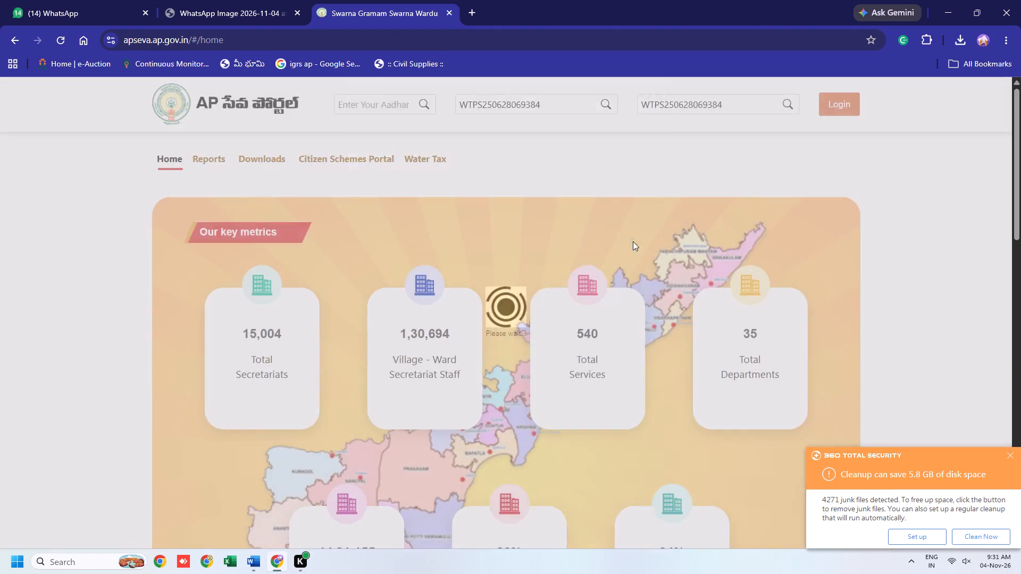
Examine the water tax transaction's details, including its service, status and transaction ID, and close them.
click(416, 230)
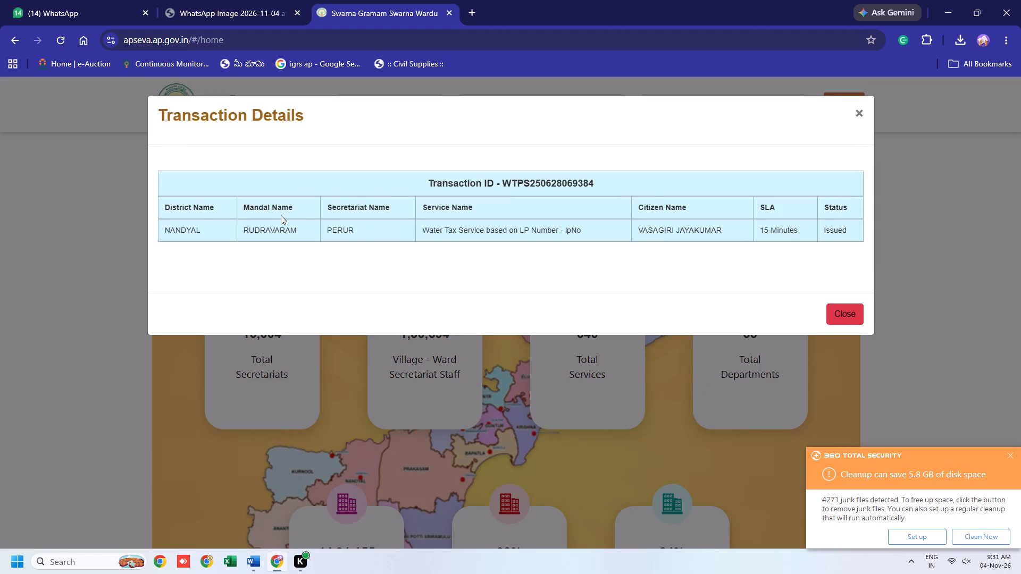
click(281, 215)
click(864, 218)
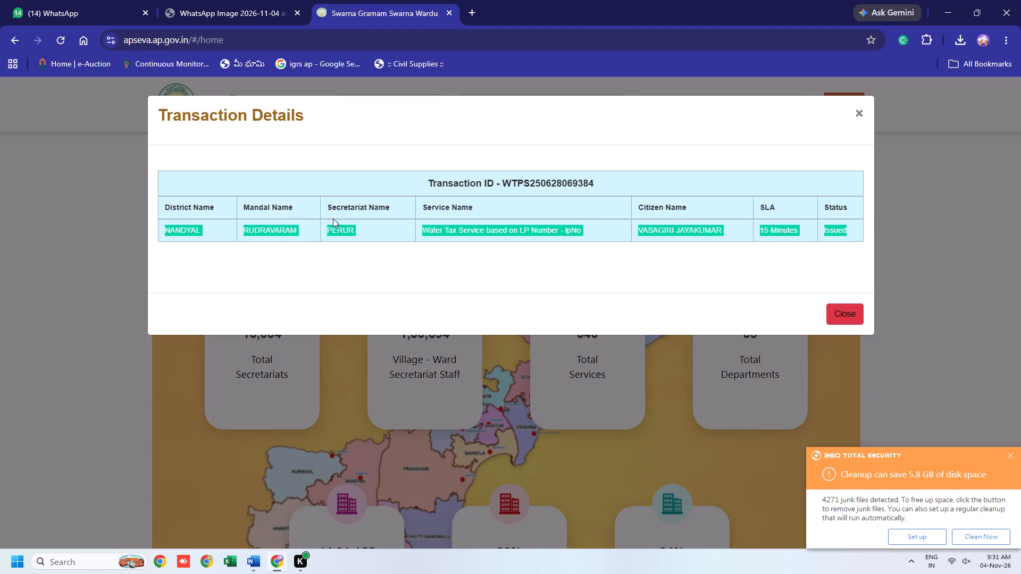
click(333, 218)
click(337, 220)
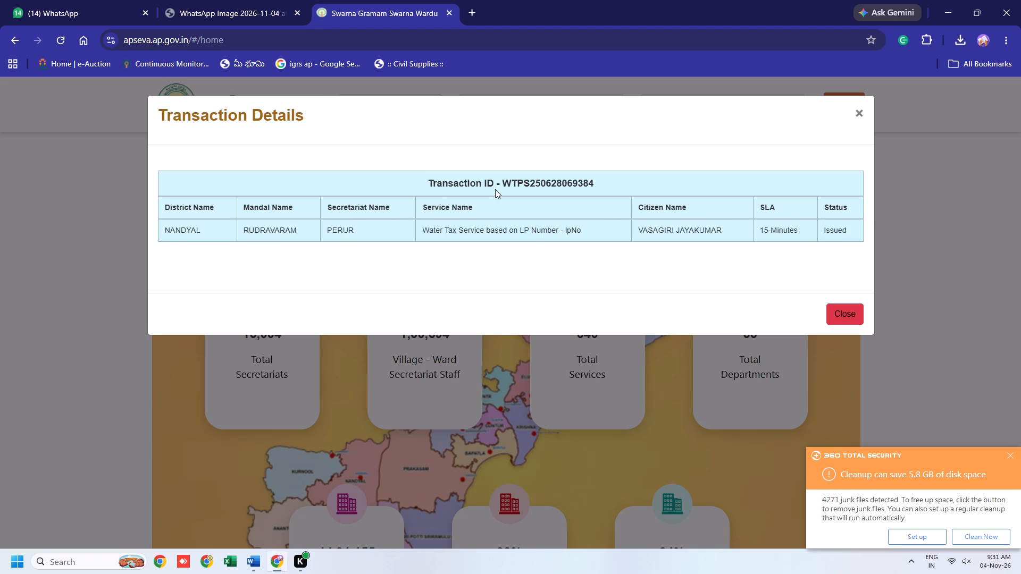
drag(503, 182, 623, 173)
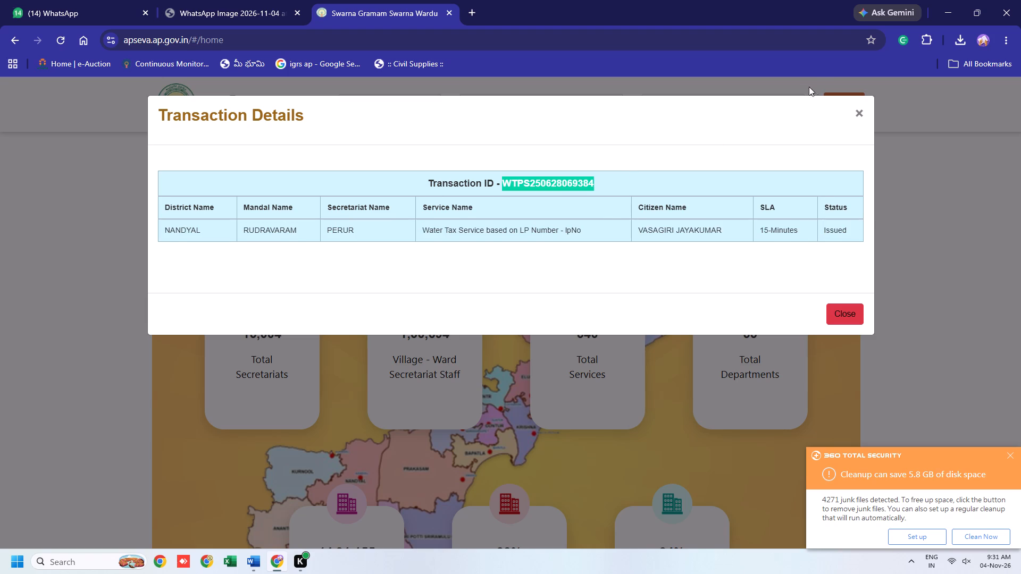
click(860, 110)
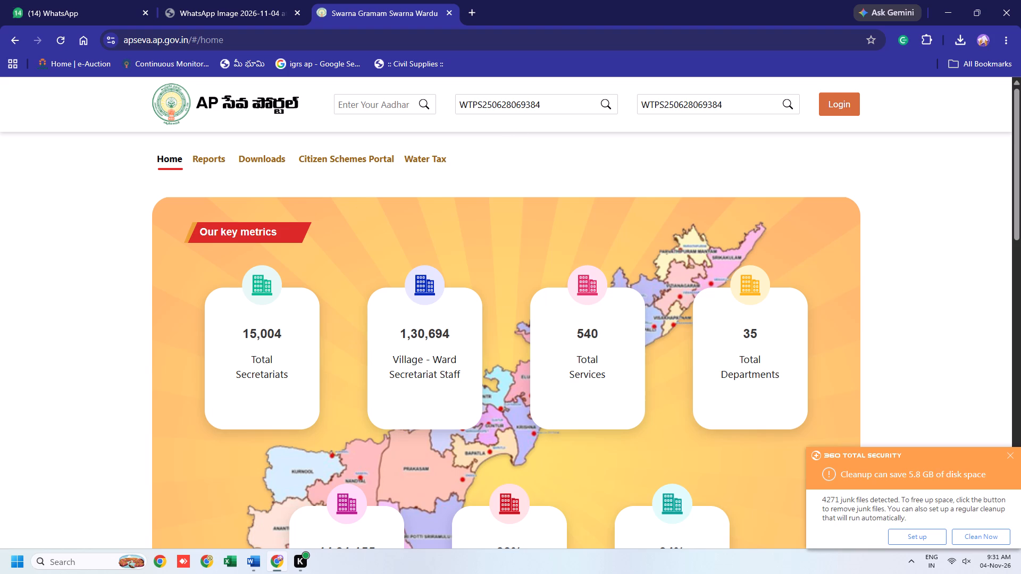
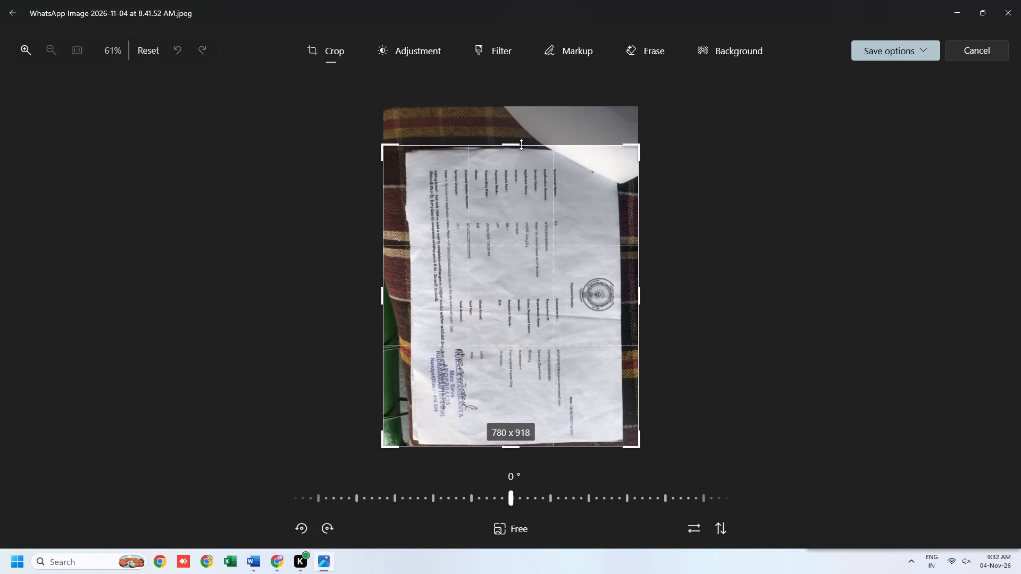
Crop the photographed payment receipt close to the paper's edges, to about 634 x 915 pixels.
drag(521, 145, 521, 145)
drag(665, 275, 633, 283)
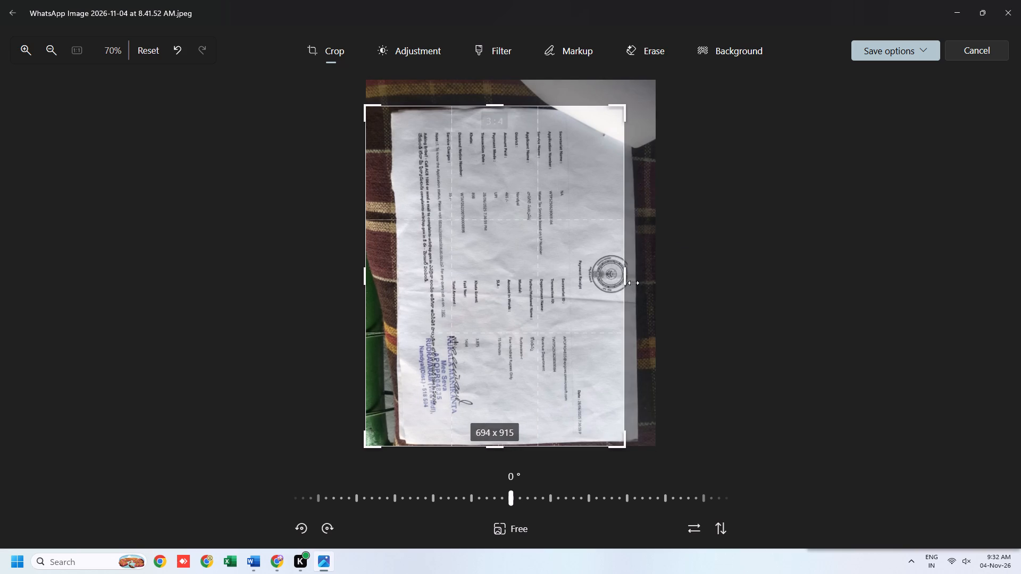
drag(633, 283, 648, 282)
drag(369, 259, 392, 261)
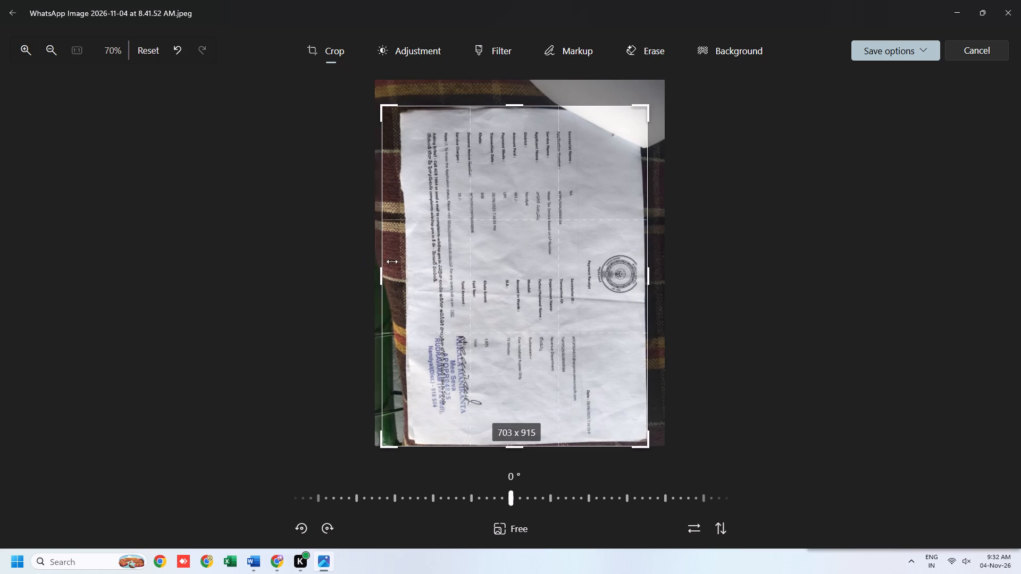
drag(392, 261, 406, 261)
Apply the Auto Enhance filter to the cropped receipt and save it over the original image.
click(910, 57)
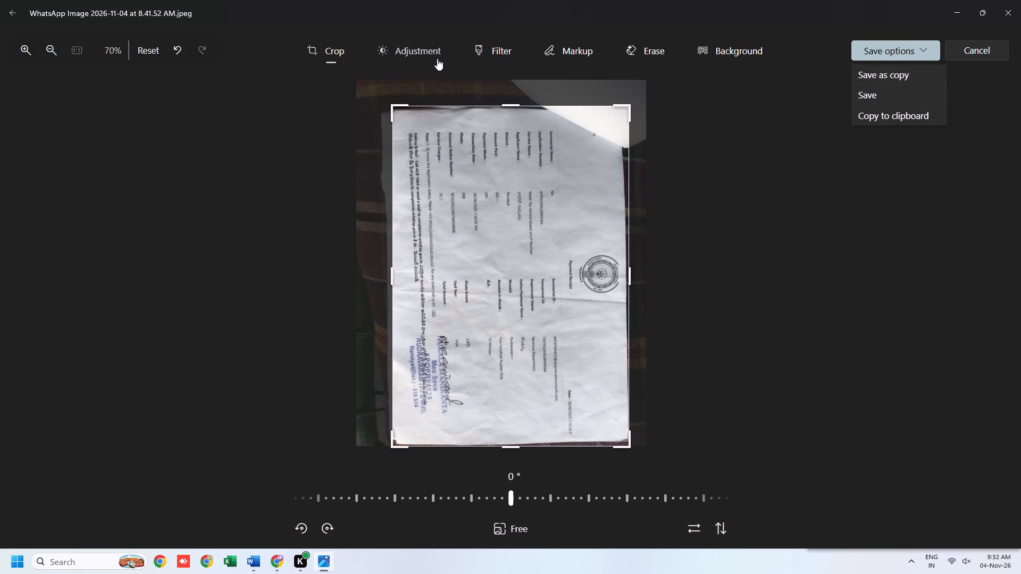
click(496, 41)
click(936, 125)
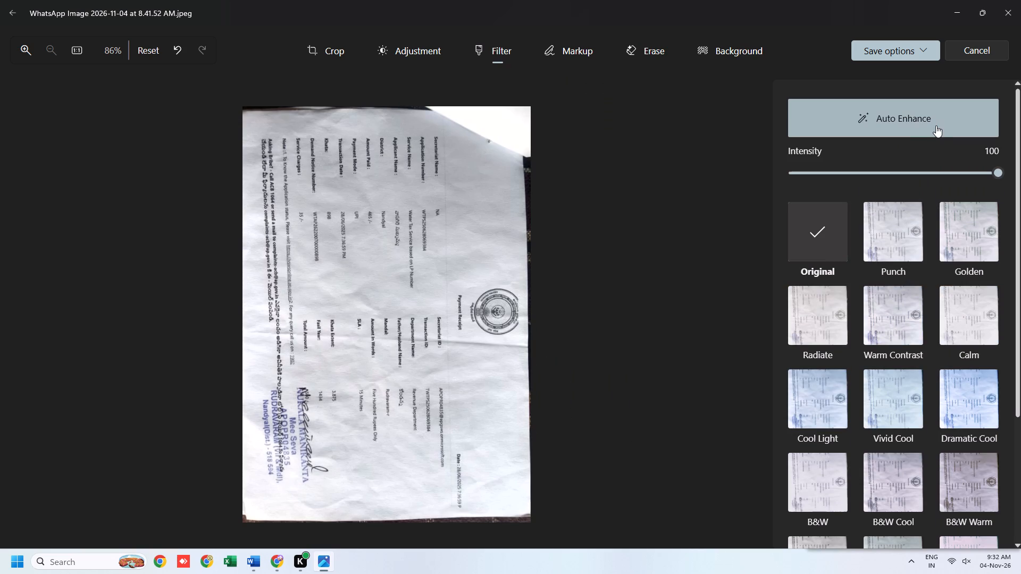
click(910, 55)
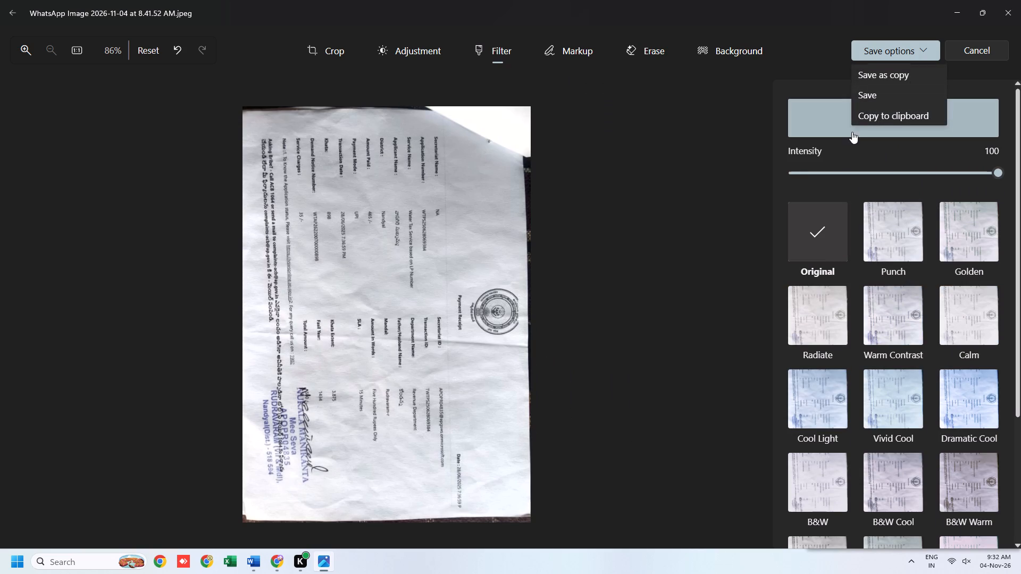
click(878, 92)
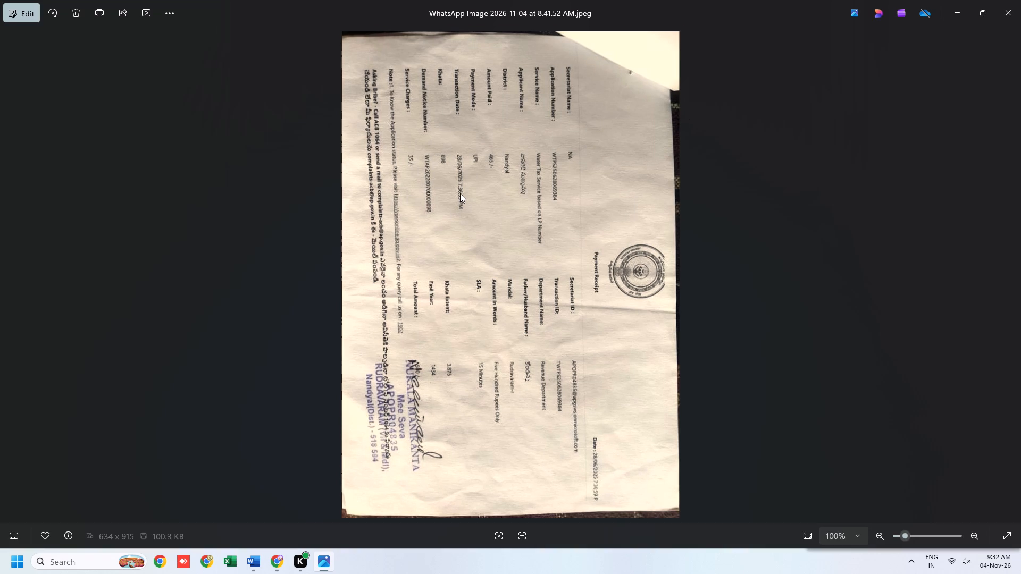
Start printing the saved receipt image and set the page orientation to Portrait.
key(ctrl+p)
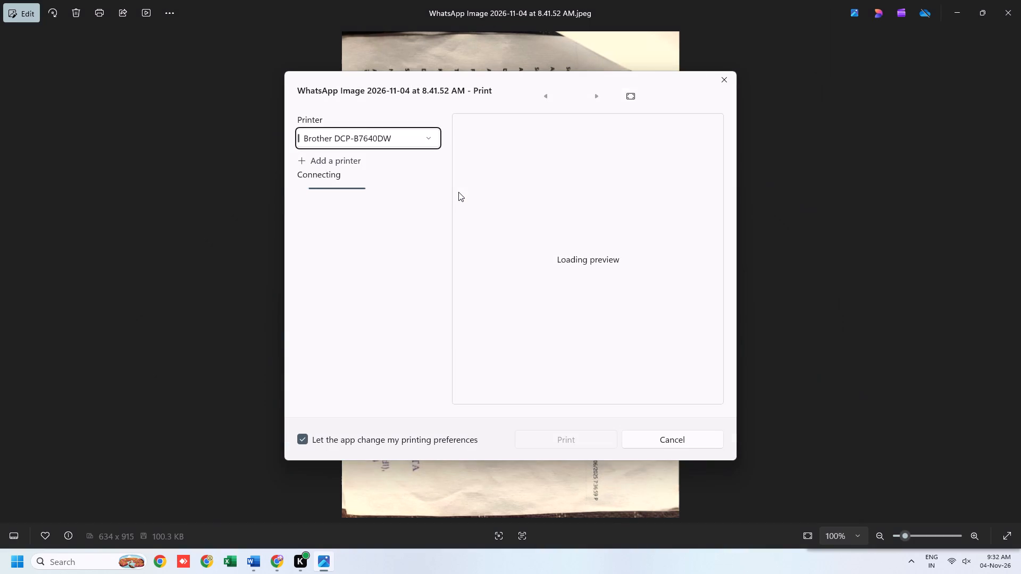
click(403, 192)
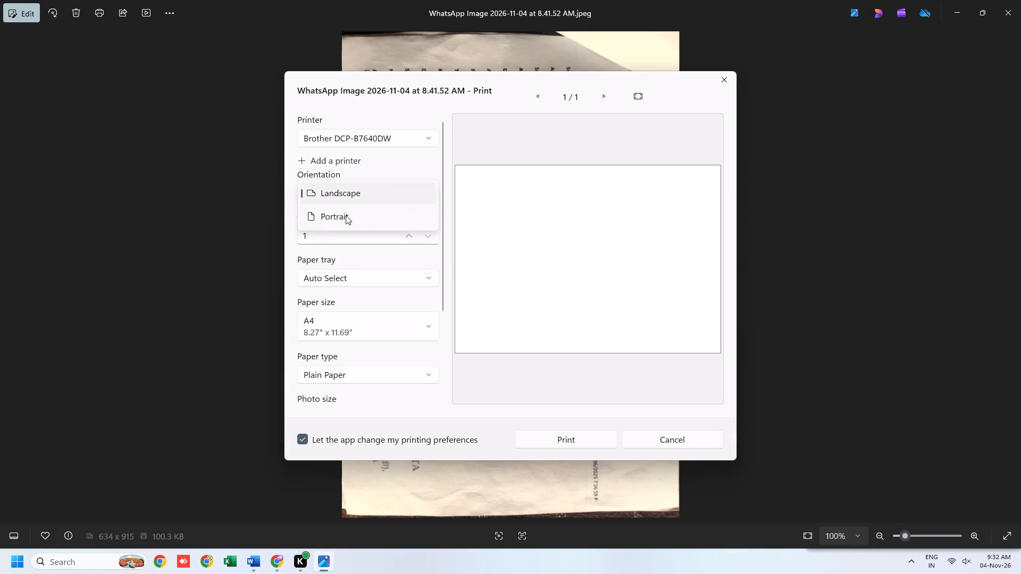
click(346, 215)
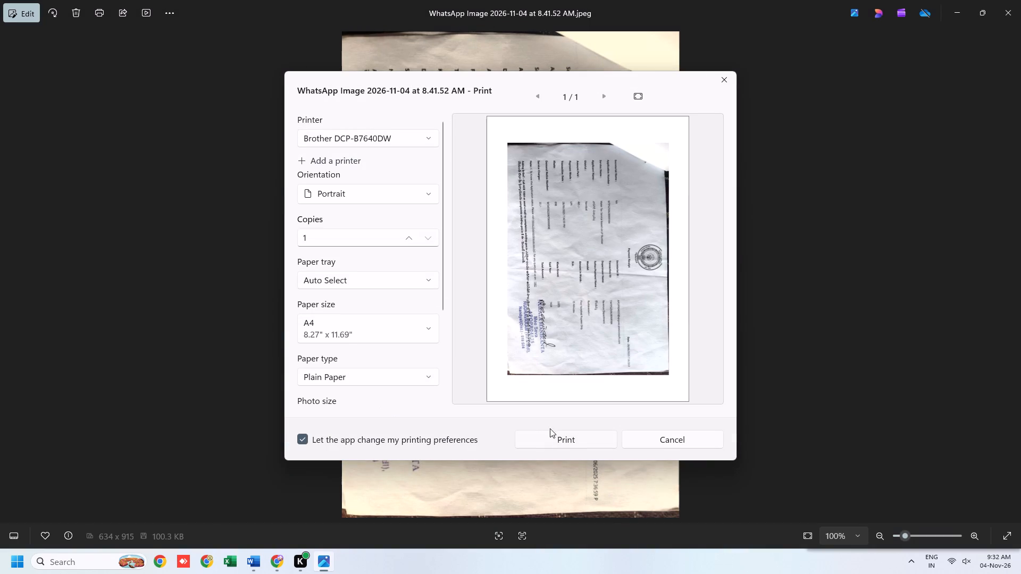
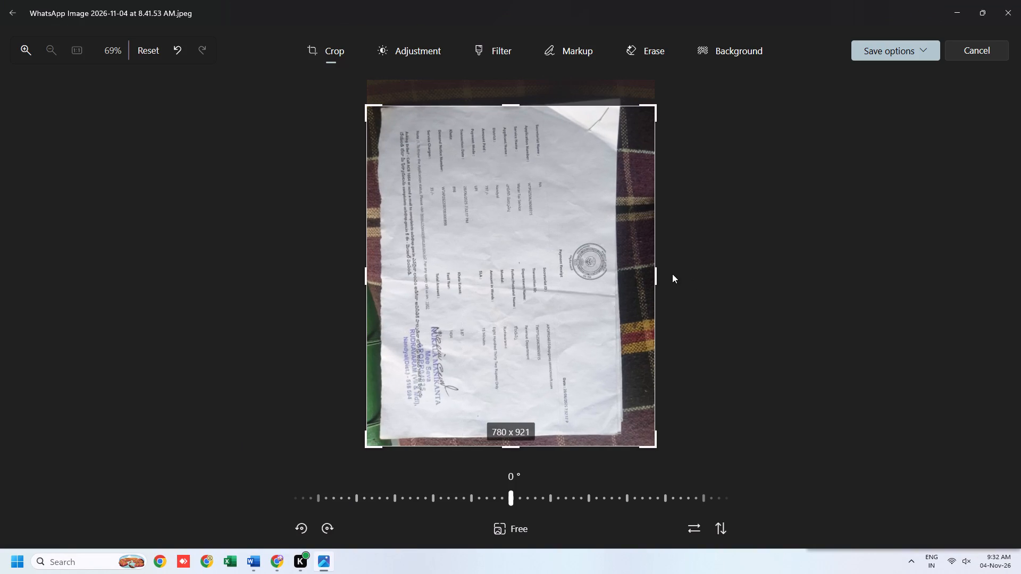
Crop the receipt photo's side and bottom edges to 610 x 876, trimming the surrounding cloth, and save over the original image.
drag(663, 274, 623, 279)
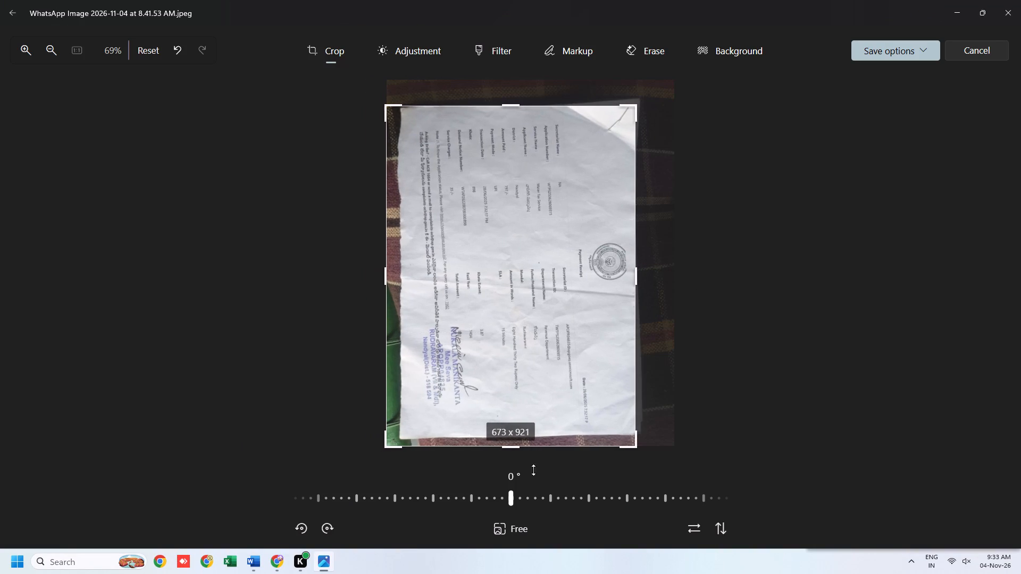
drag(510, 450, 515, 434)
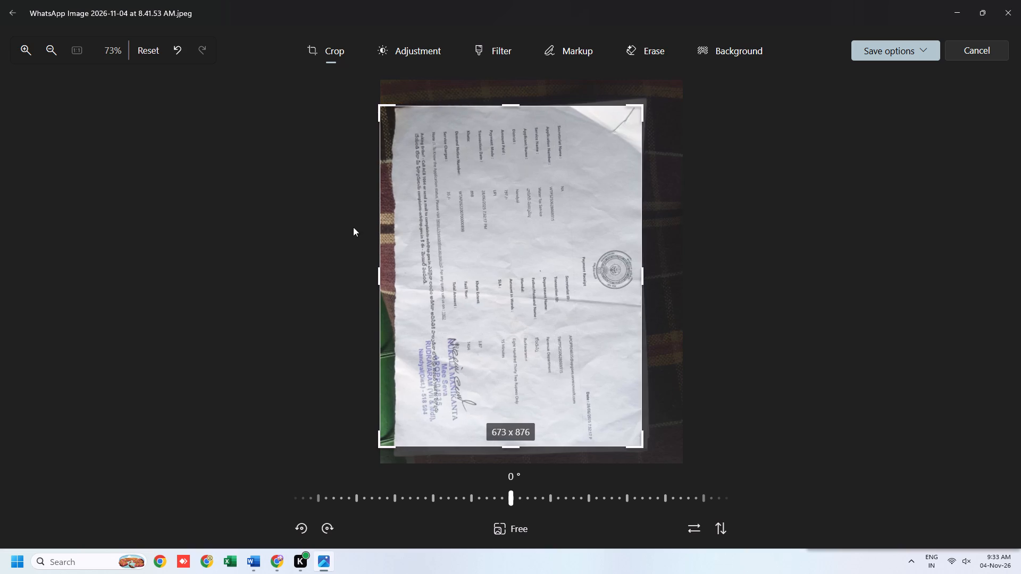
drag(382, 280, 406, 283)
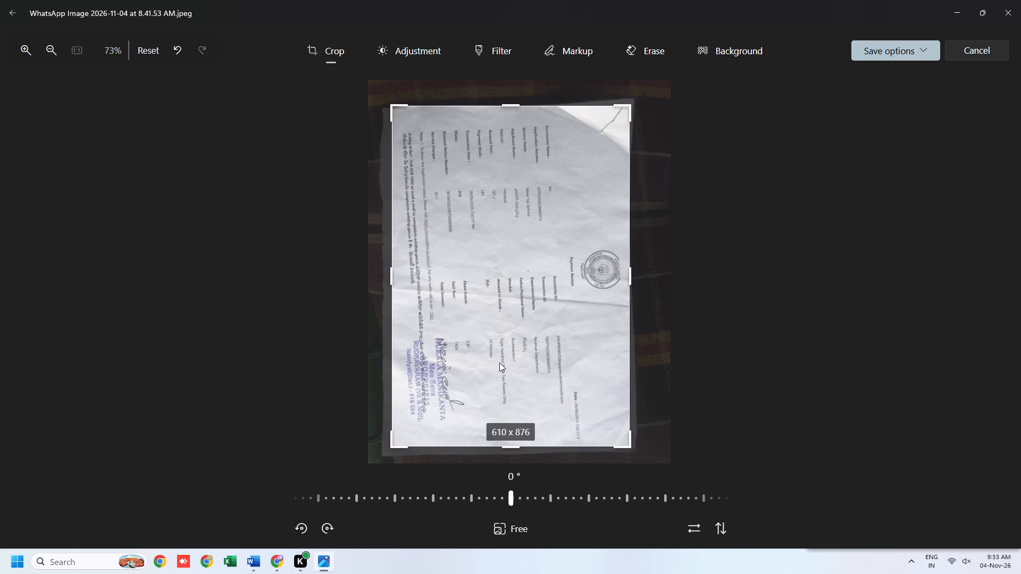
click(908, 46)
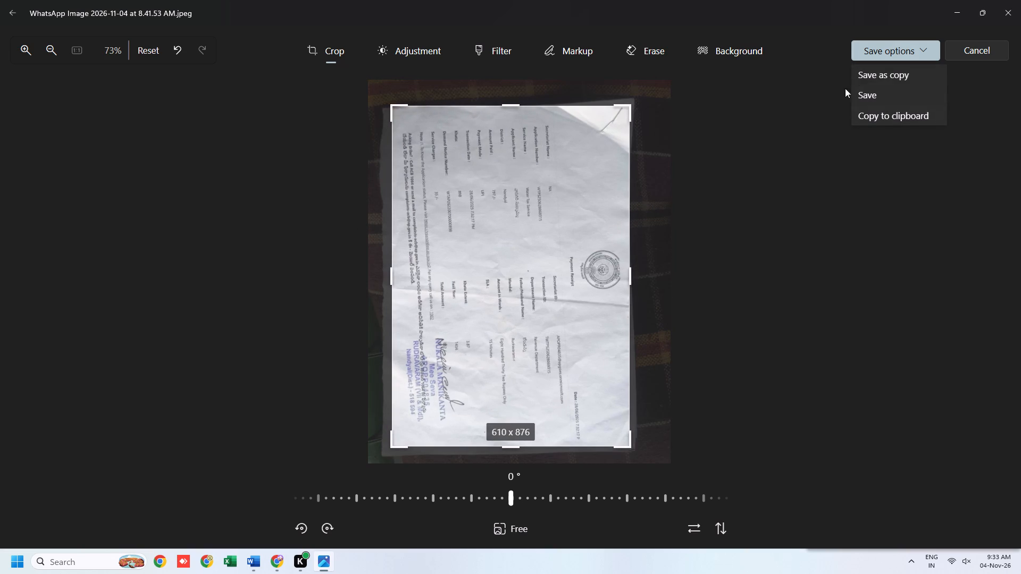
click(880, 92)
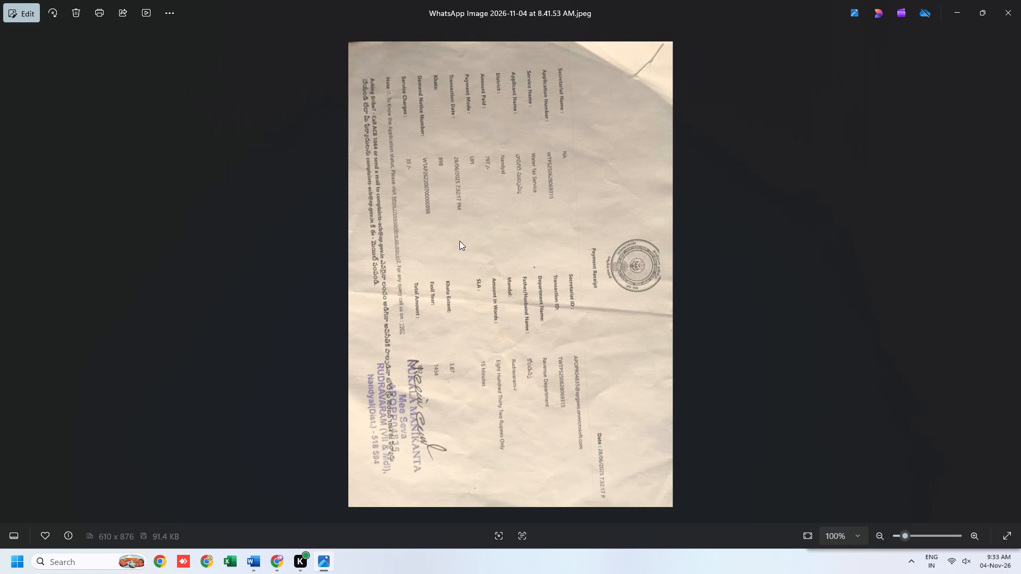
Start printing the cropped receipt image and set the page orientation to Portrait.
key(ctrl+p)
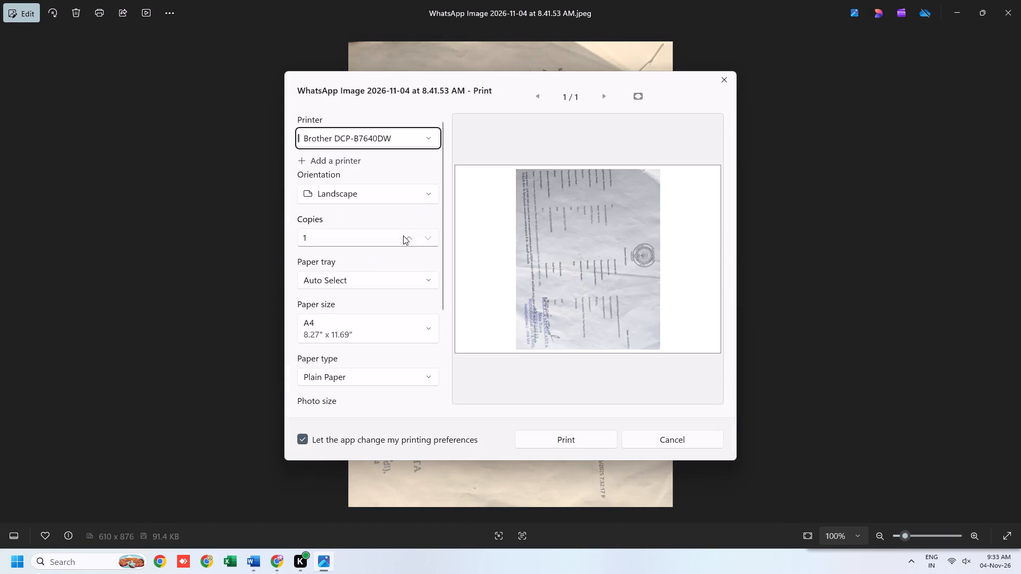
click(411, 196)
click(352, 217)
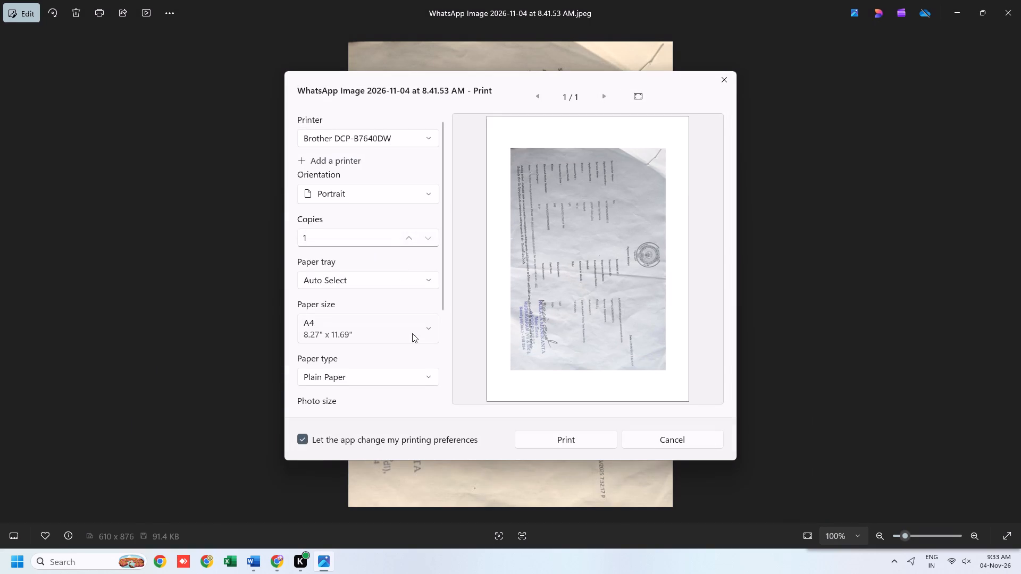
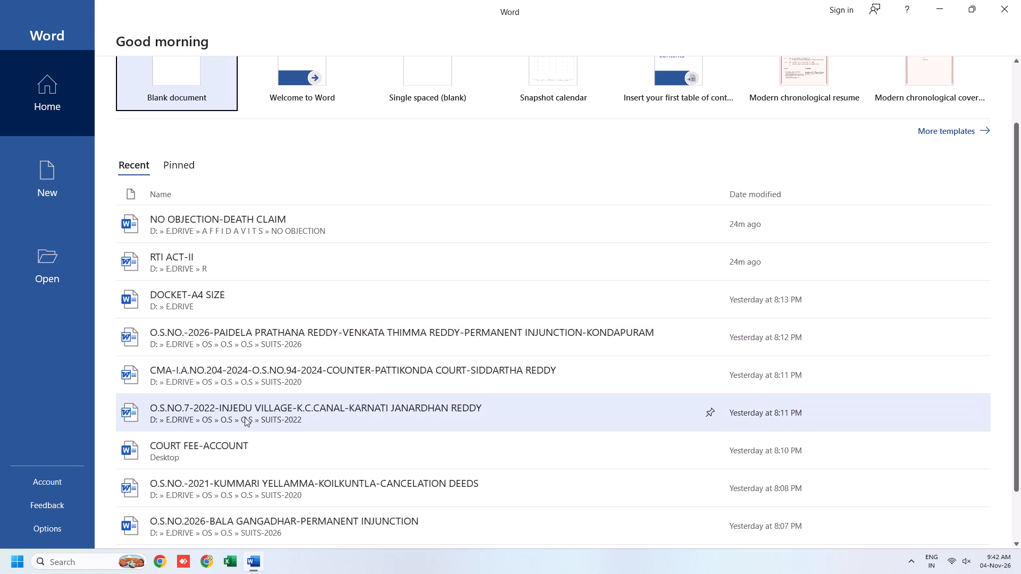
Find the vakalathnama document among the older recent Word documents and open it.
scroll(219, 472, down, 3)
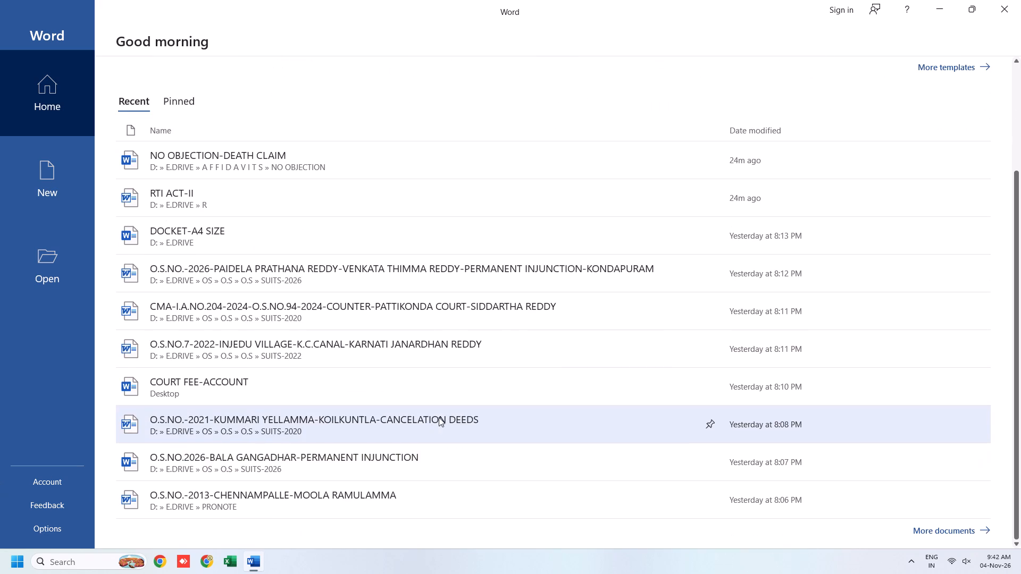
click(951, 527)
scroll(510, 233, down, 5)
scroll(575, 389, down, 7)
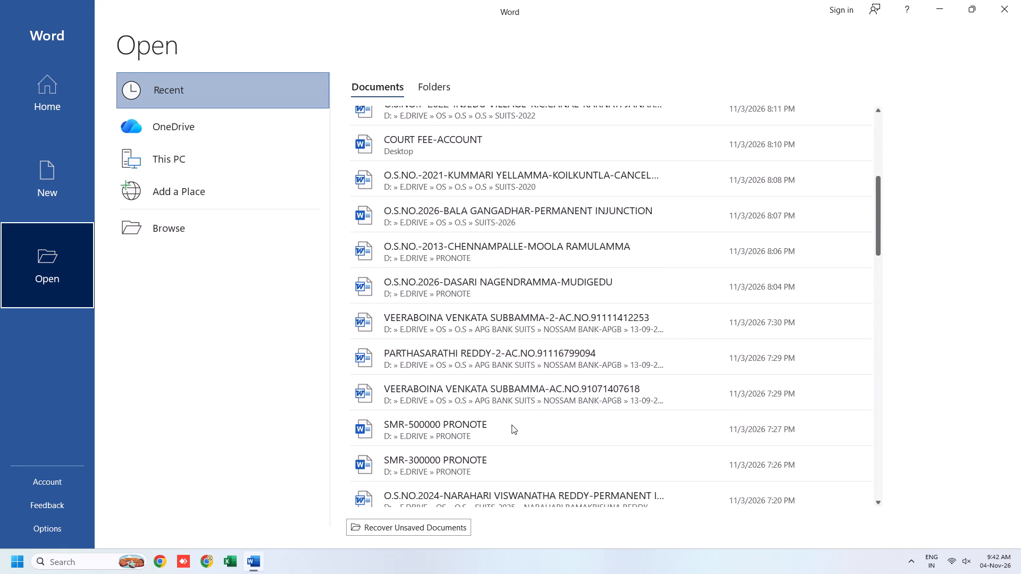
scroll(488, 484, down, 8)
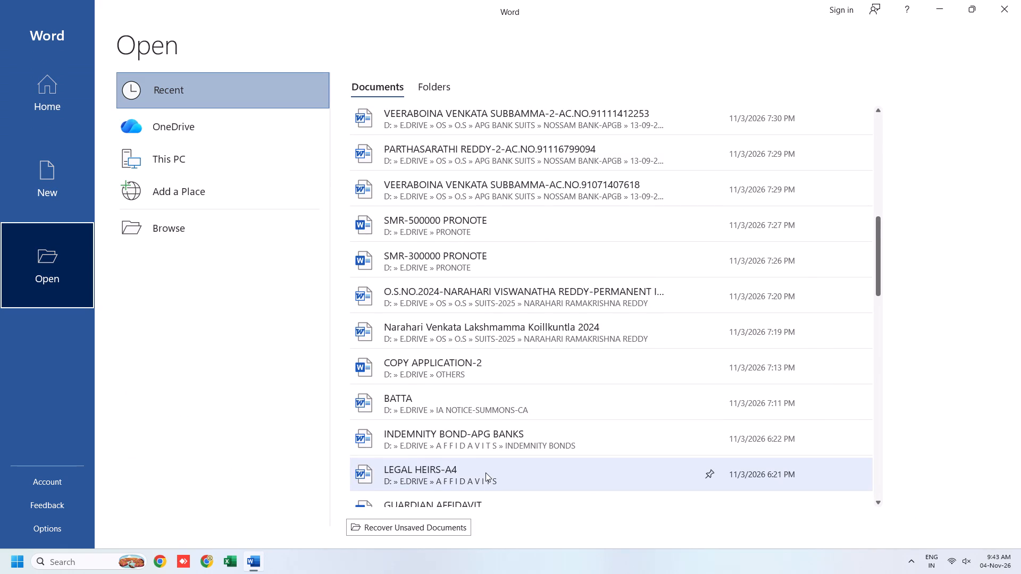
scroll(486, 472, down, 11)
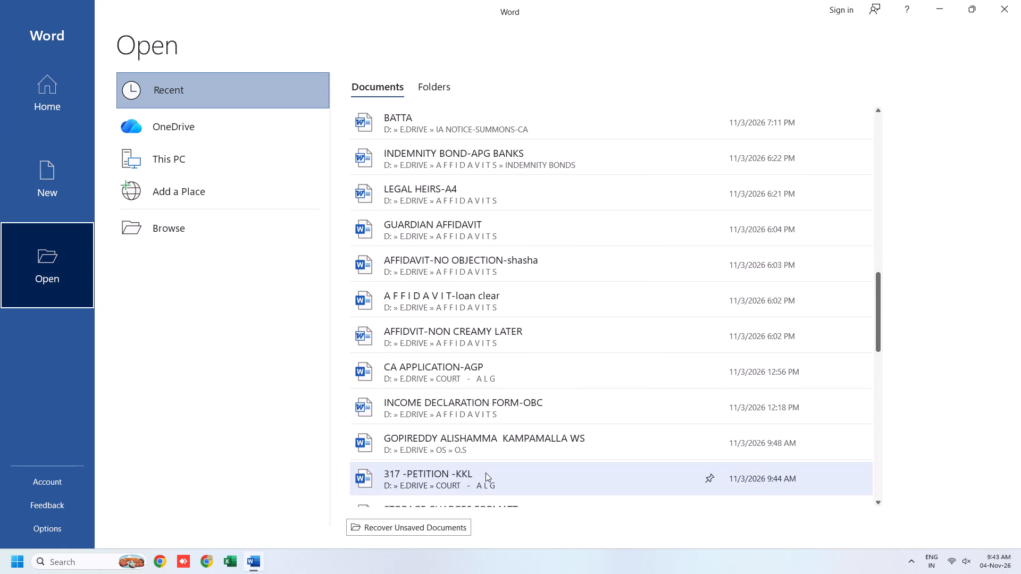
scroll(486, 472, down, 4)
scroll(504, 431, down, 4)
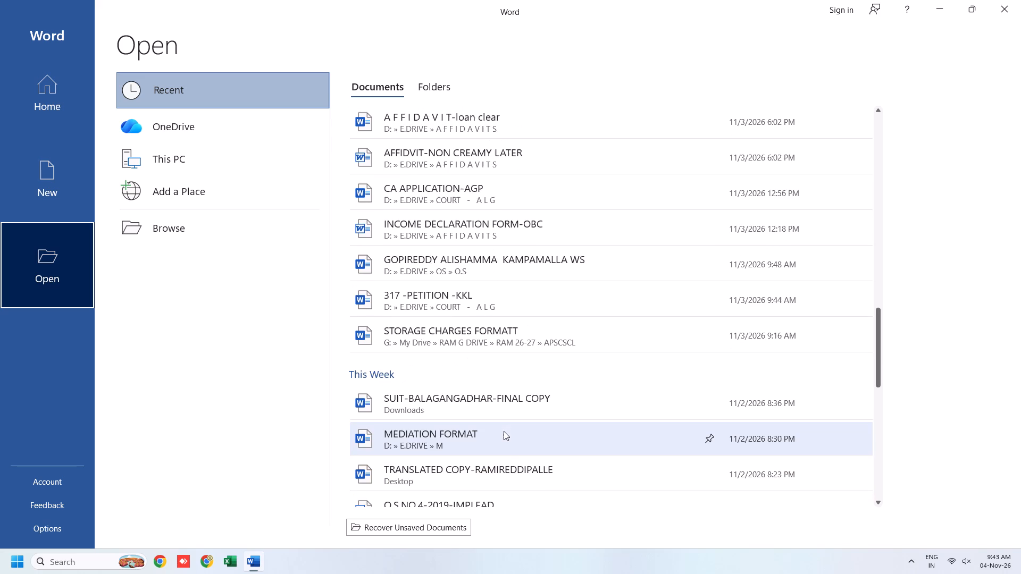
scroll(504, 431, down, 9)
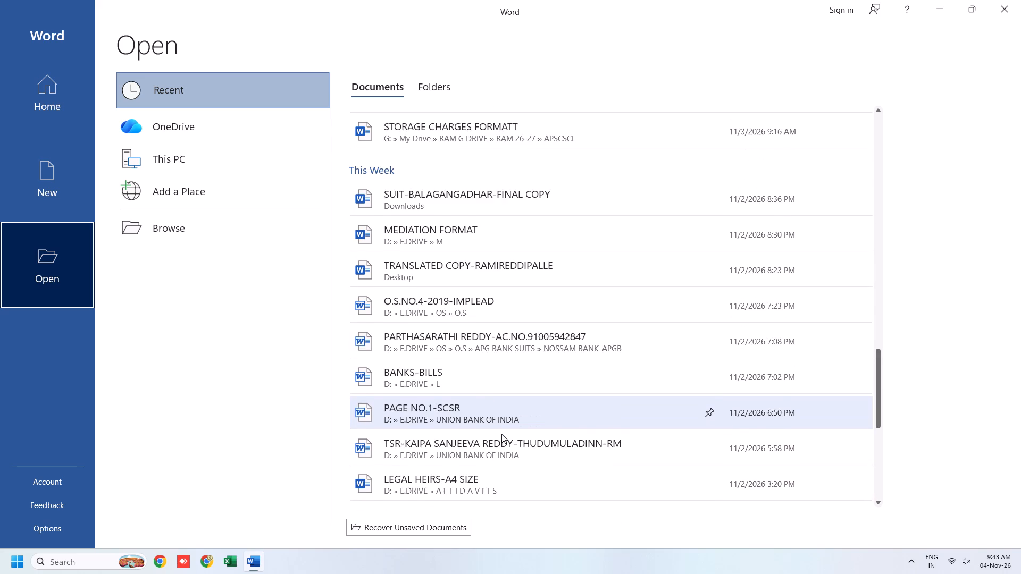
click(463, 468)
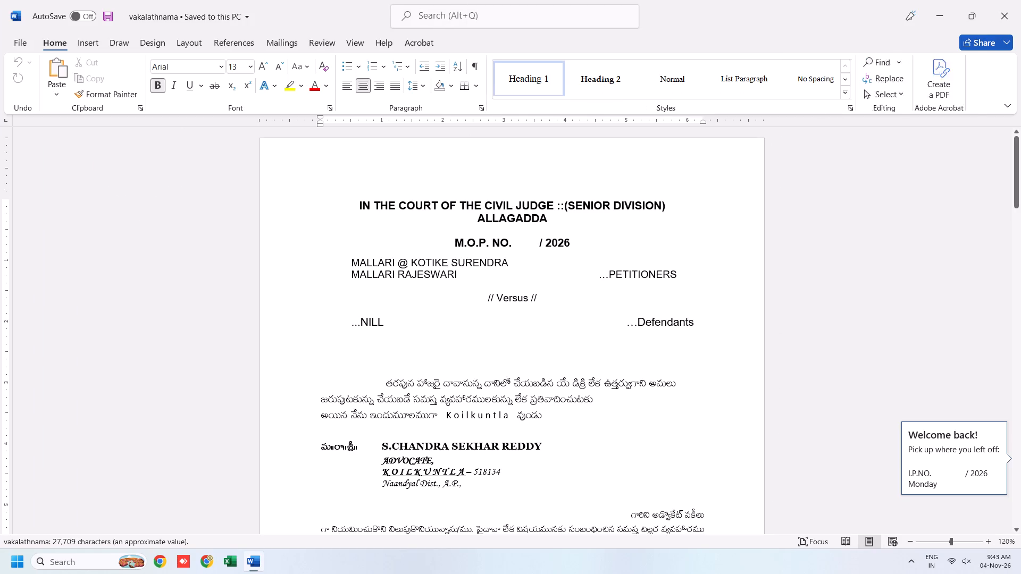
Look through the vakalatnama pages for a form with a suitable court heading and case type.
ctrl+scroll(490, 406, up, 10)
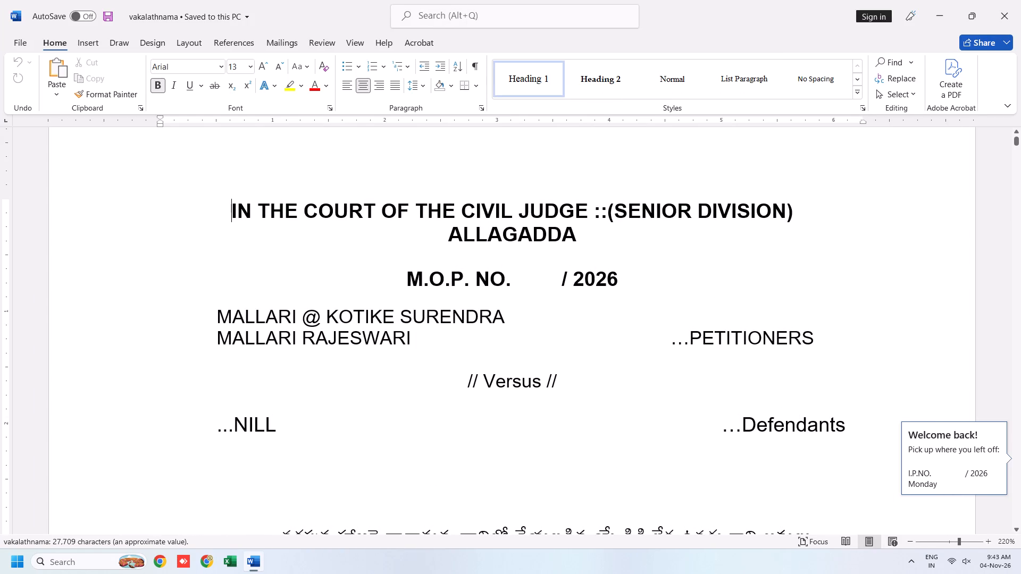
key(Page_Down)
key(Page_Down)
key(Page_Down)
key(Page_Down)
key(Page_Down)
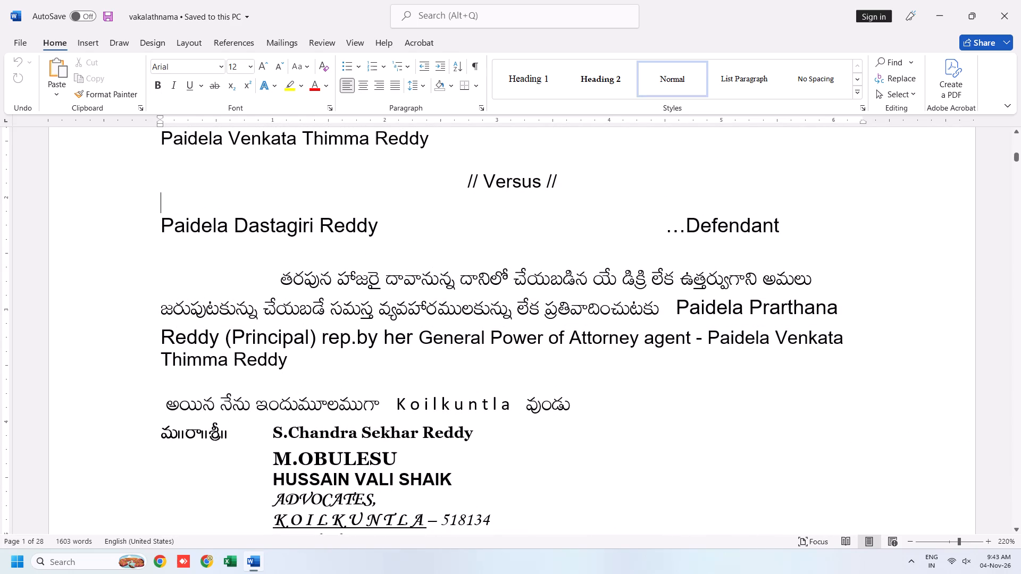
key(Page_Down)
key(Page_Down)
key(Page_Down)
key(Page_Down)
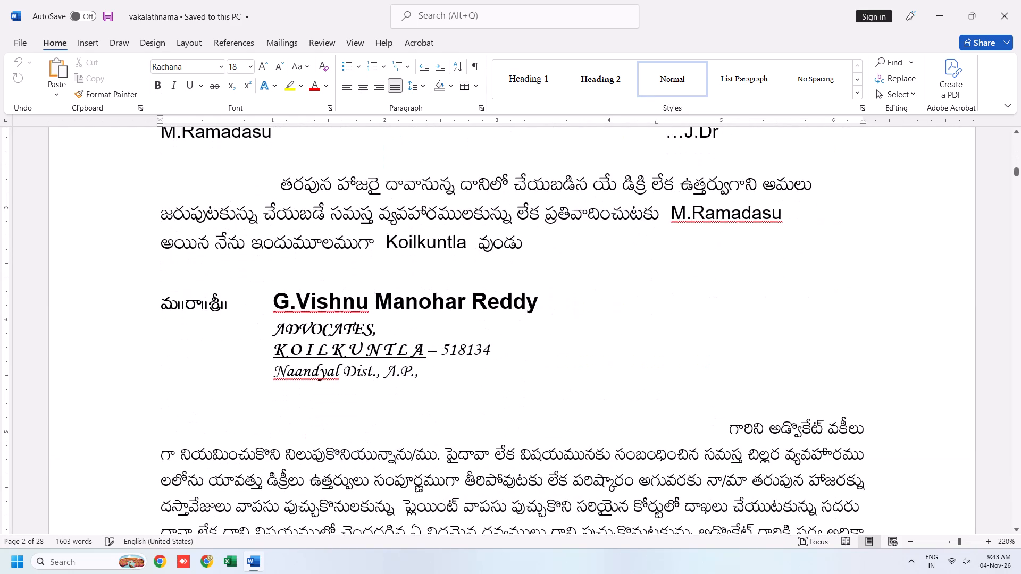
key(Page_Up)
key(Page_Down)
key(Page_Down)
key(Page_Down)
key(Page_Down)
key(Page_Down)
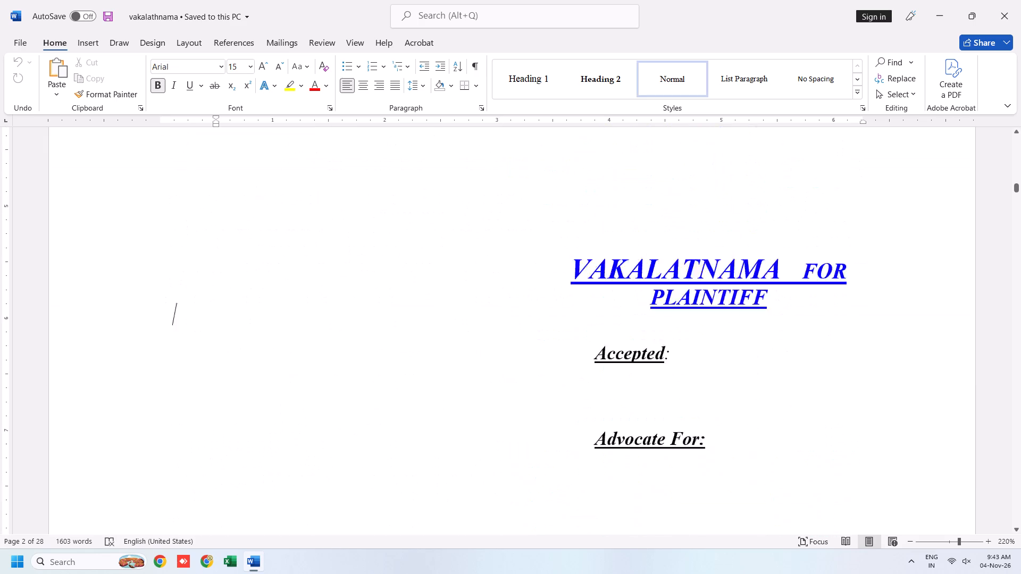
key(Page_Down)
key(Page_Down)
key(Page_Down)
key(Page_Down)
key(Page_Down)
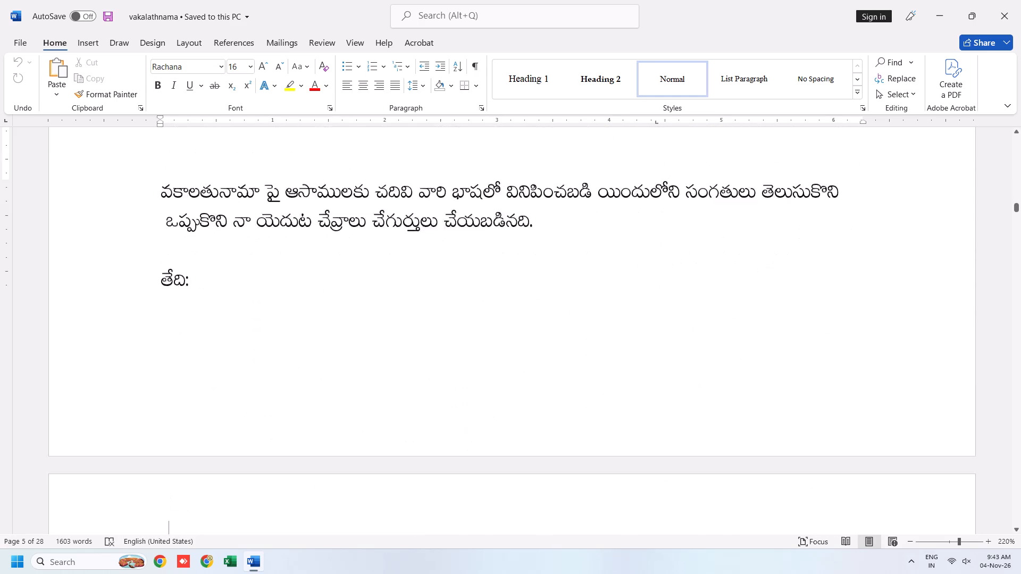
key(Page_Down)
key(Page_Down)
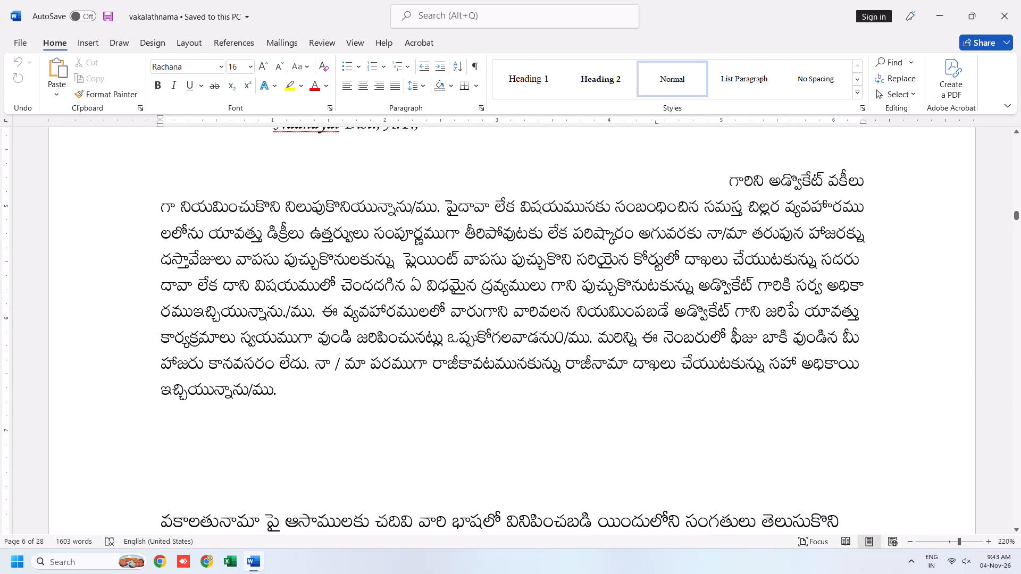
ctrl+scroll(437, 384, down, 4)
ctrl+scroll(481, 384, down, 4)
scroll(481, 384, up, 5)
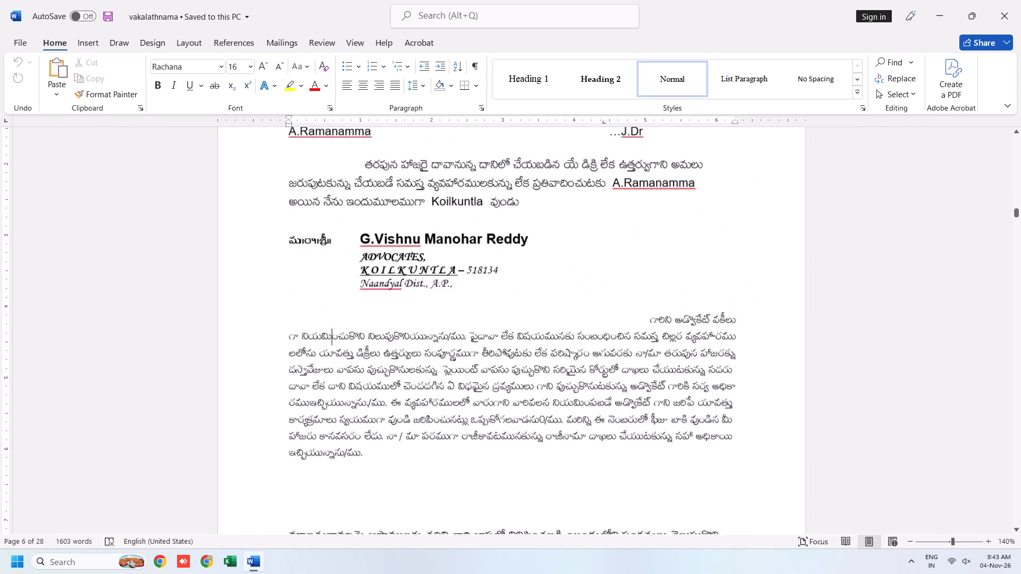
scroll(481, 382, up, 5)
scroll(498, 374, down, 5)
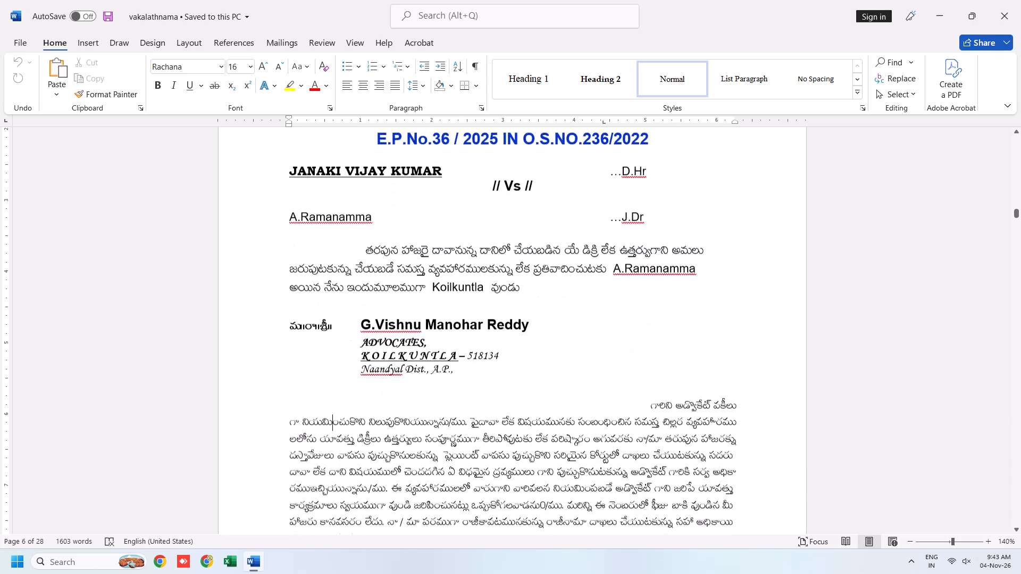
scroll(498, 374, down, 20)
scroll(498, 374, down, 2)
scroll(501, 361, up, 4)
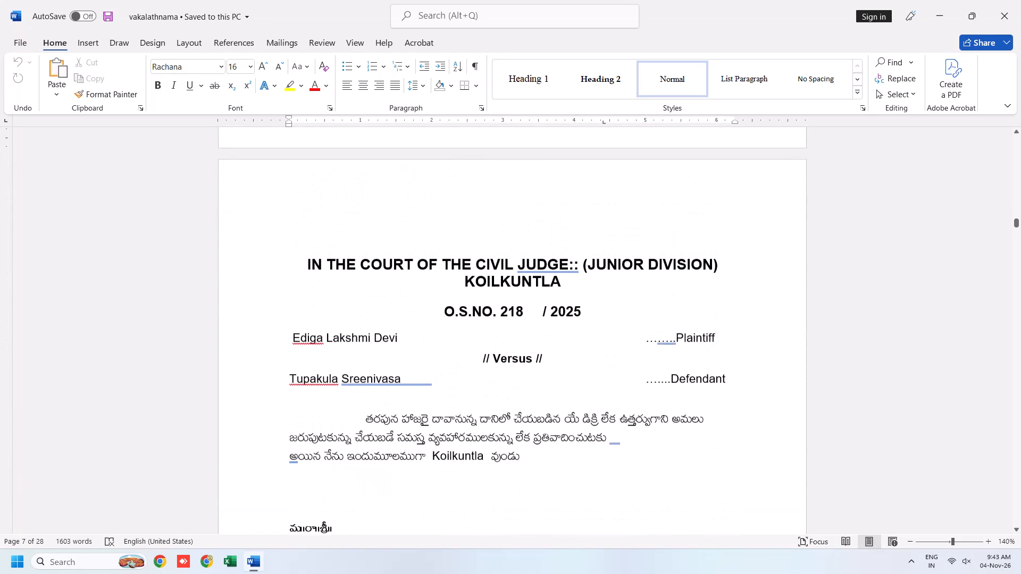
Search the document for "senior" and go through the matches to the Allagadda Senior Division form headed I.P.NO.
key(ctrl+f)
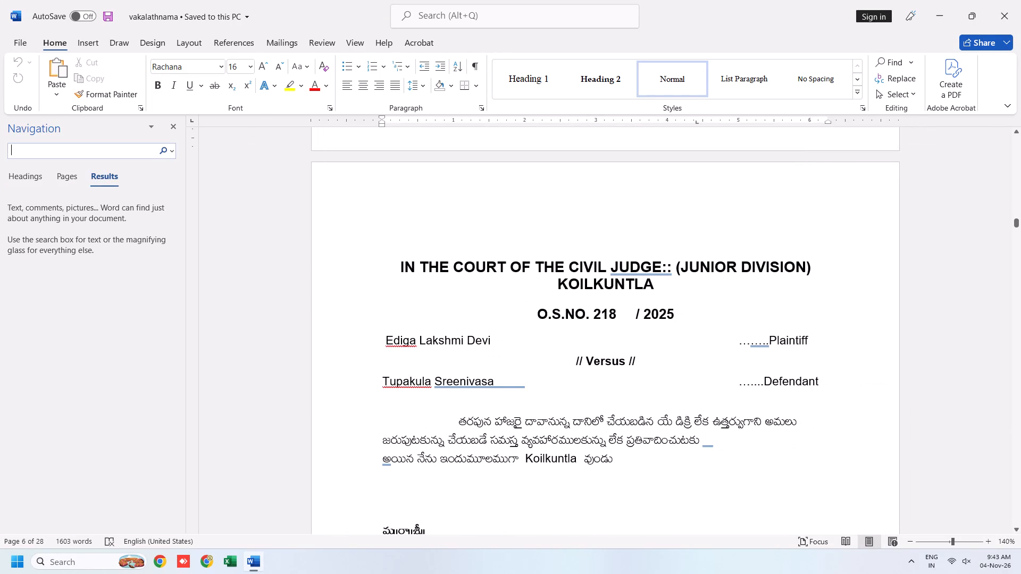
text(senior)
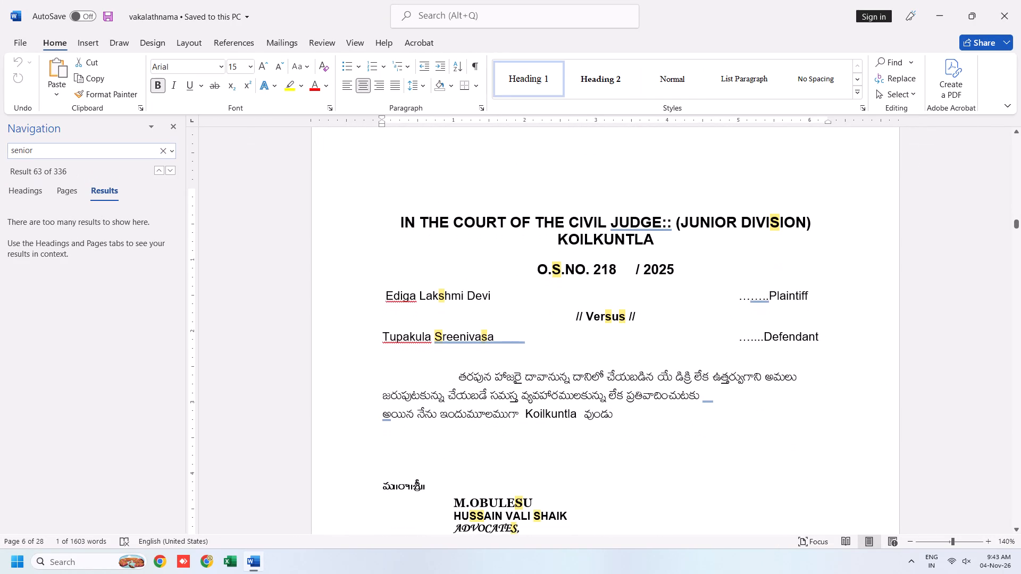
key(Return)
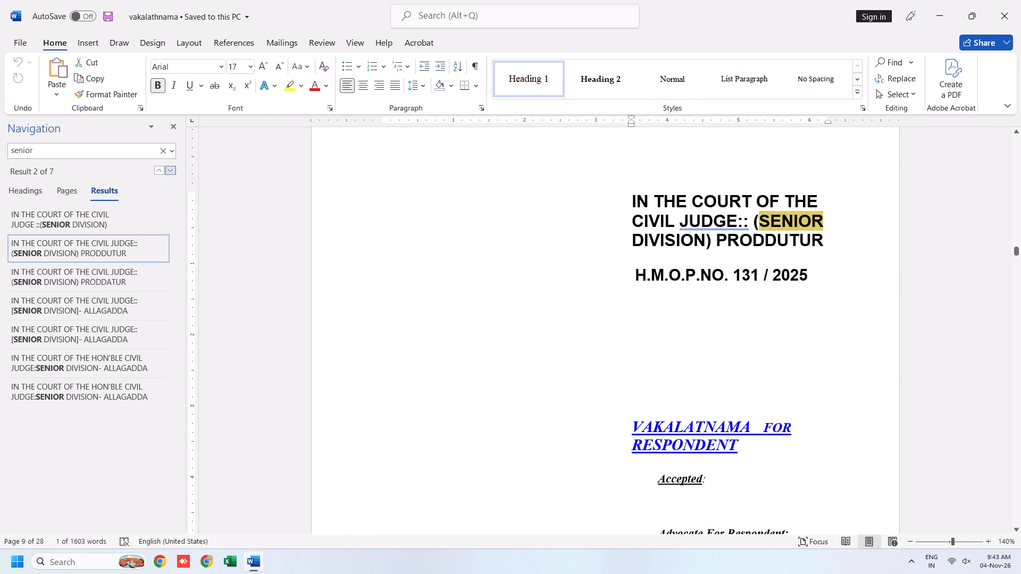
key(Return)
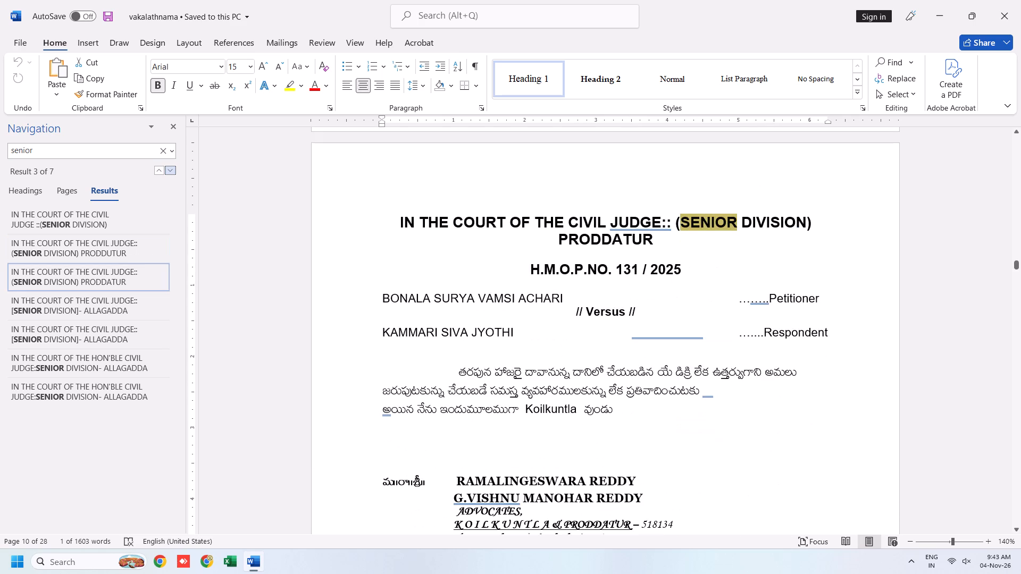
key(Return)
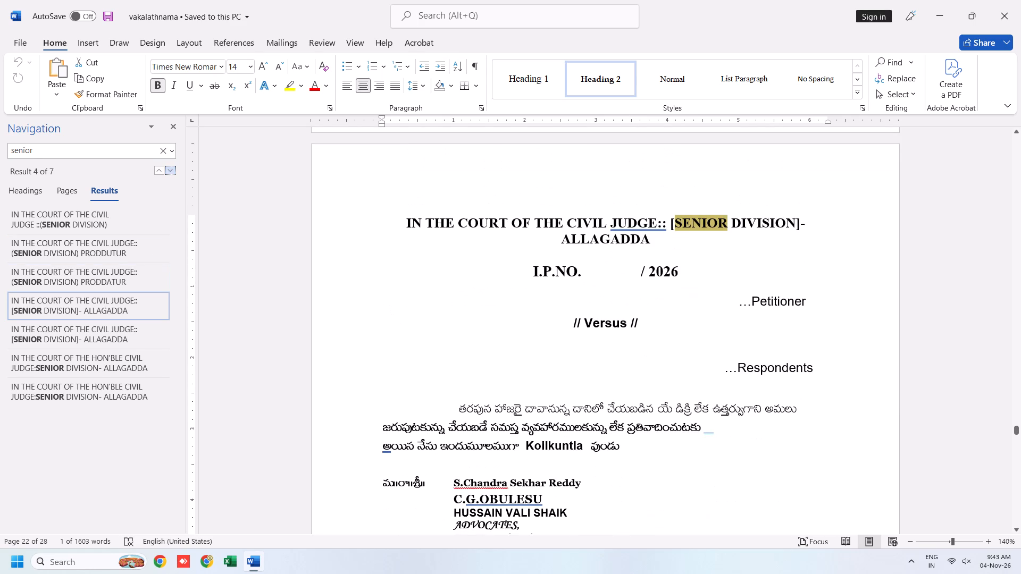
click(621, 334)
click(174, 125)
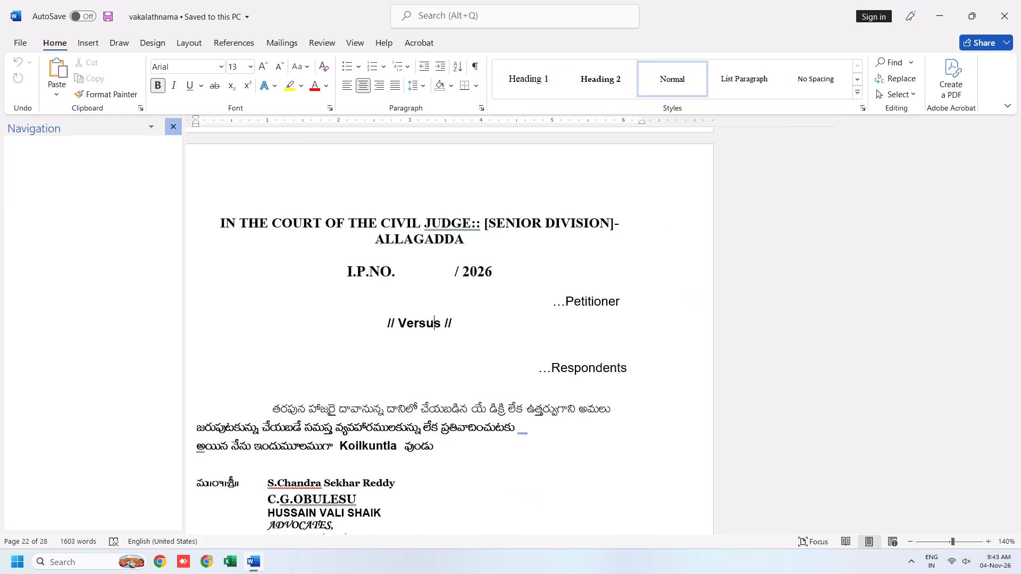
Replace the blank gap in the I.P.NO. heading with 26 so that it reads I.P.NO. 26/ 2026.
click(507, 271)
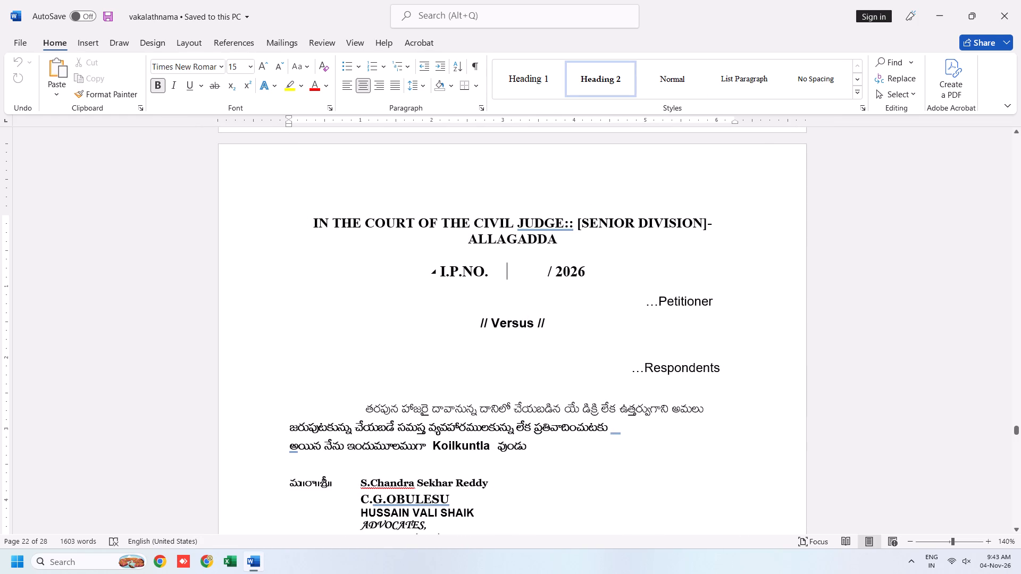
key(Delete)
key(Delete)
key(Delete)
key(Delete)
key(Delete)
key(Delete)
key(Delete)
key(Delete)
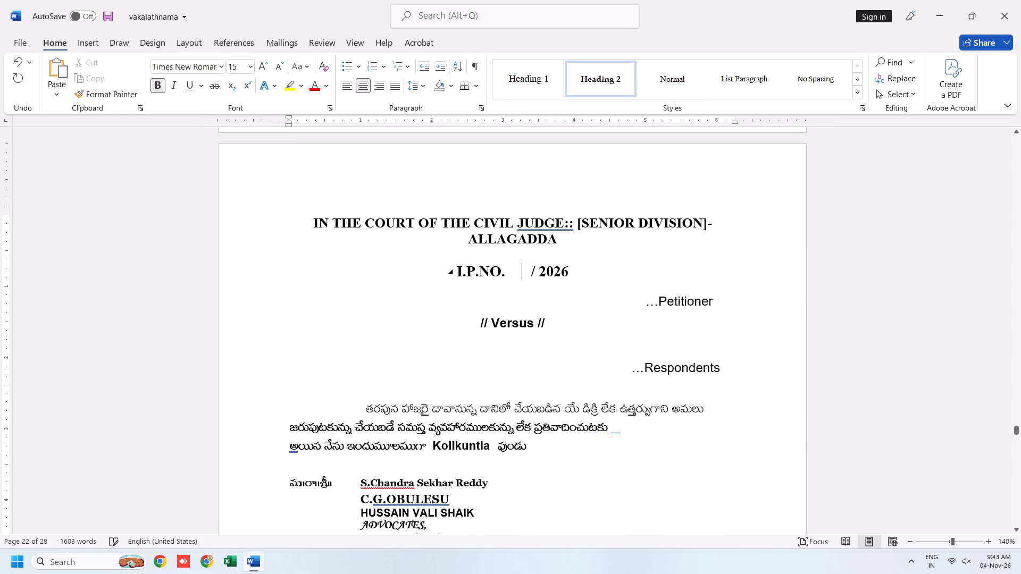
key(Delete)
key(BackSpace)
key(BackSpace)
key(BackSpace)
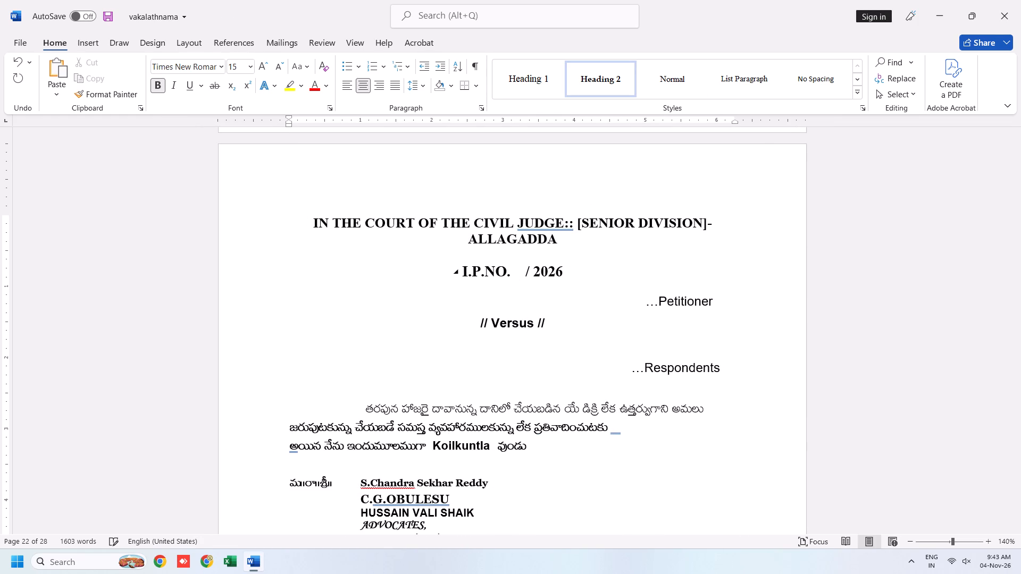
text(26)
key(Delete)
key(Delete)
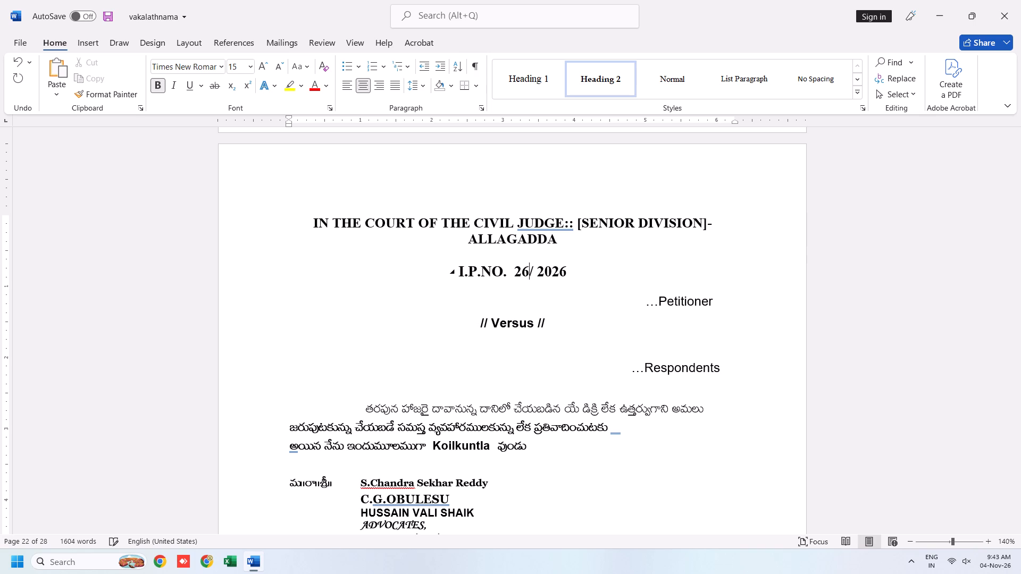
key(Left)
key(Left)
Add an indented line below the first advocate's name and enter the additional advocate's name in capitals.
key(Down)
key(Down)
scroll(436, 410, down, 4)
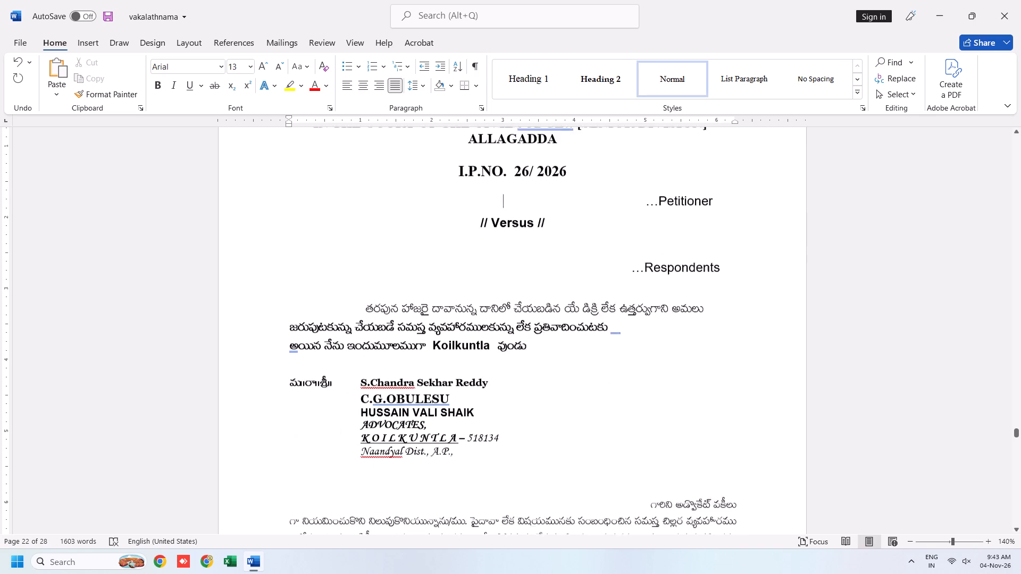
click(382, 358)
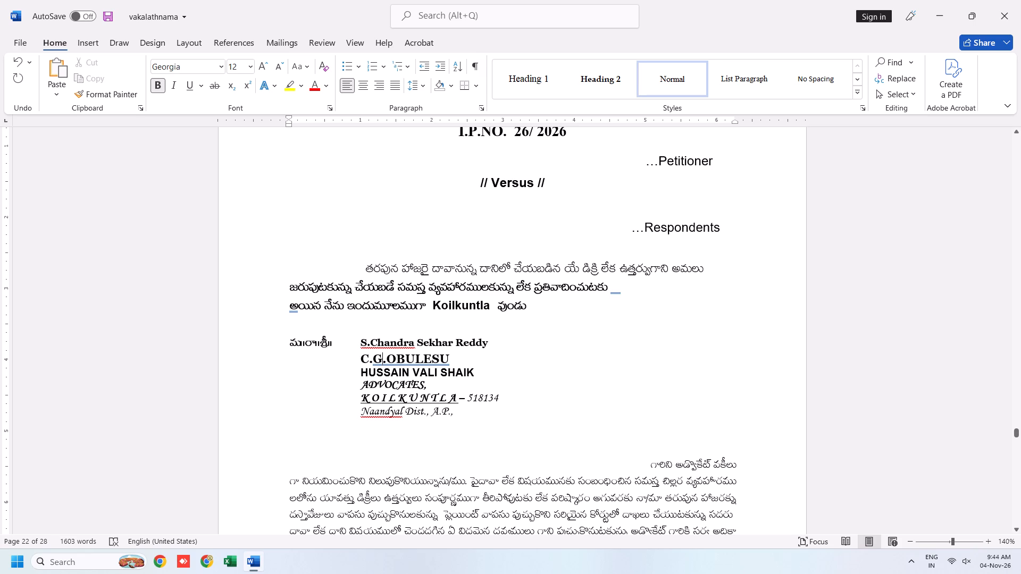
click(496, 341)
key(Return)
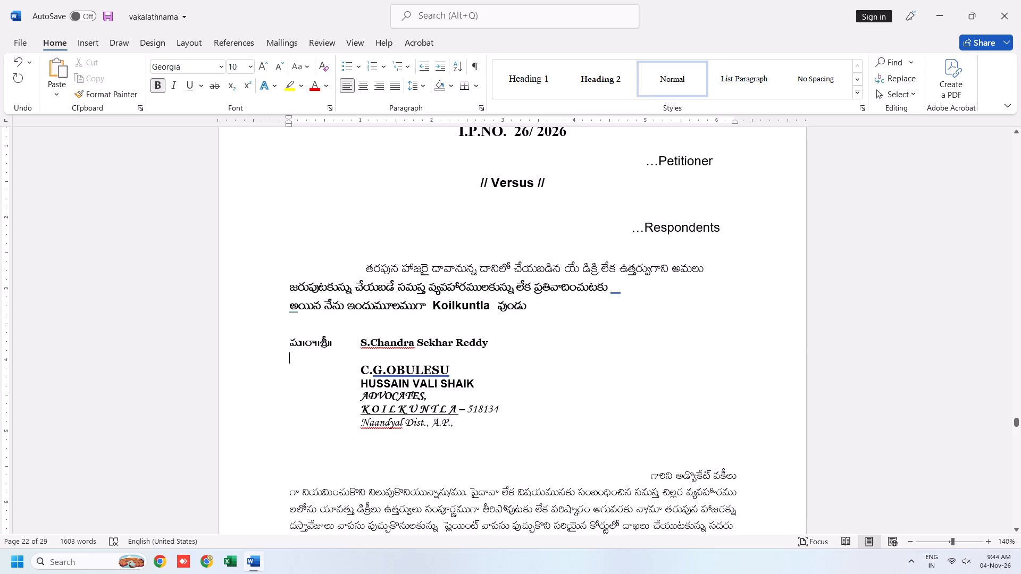
key(Tab)
key(Tab)
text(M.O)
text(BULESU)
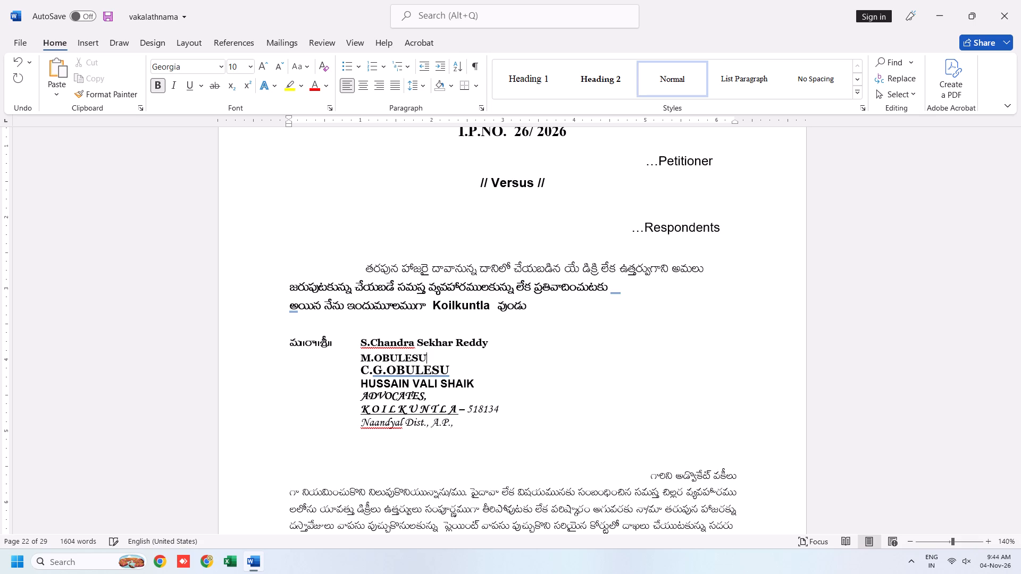
Set the newly added advocate name to font size 12.
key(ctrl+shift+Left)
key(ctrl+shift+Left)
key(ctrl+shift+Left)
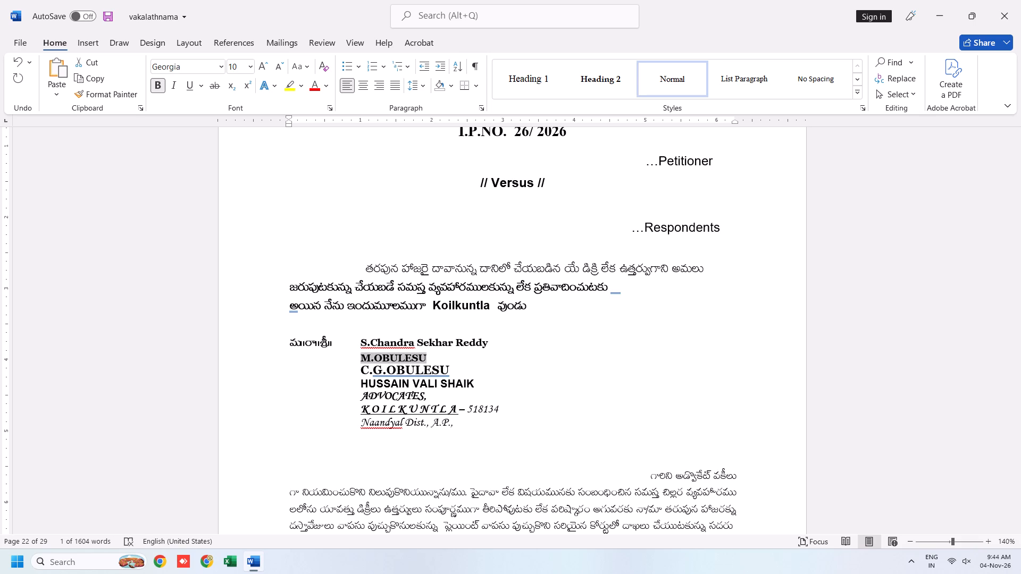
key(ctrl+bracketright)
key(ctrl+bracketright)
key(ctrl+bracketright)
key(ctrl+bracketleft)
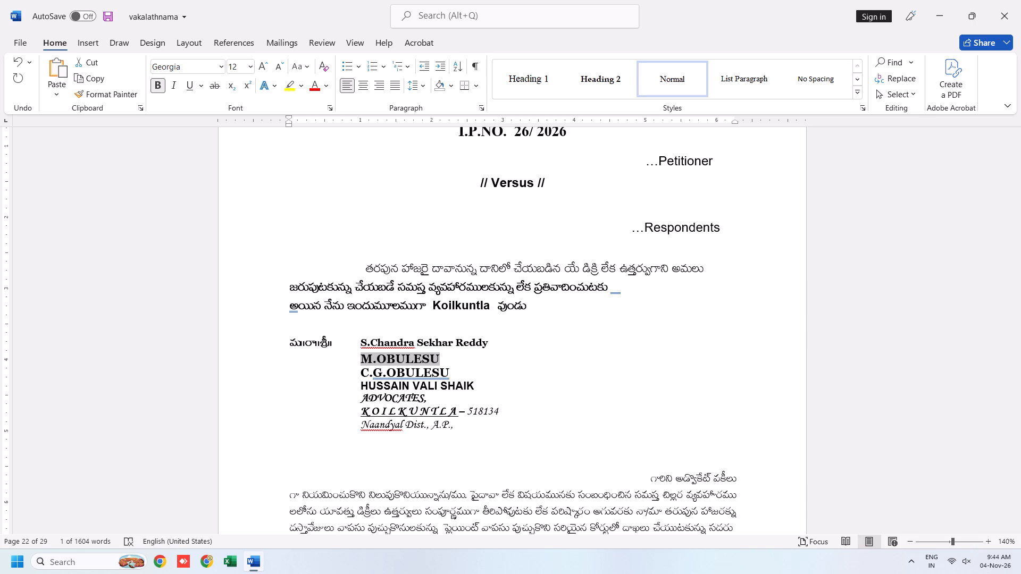
Reduce the advocate name directly below the newly added one to font size 11.
click(455, 366)
key(ctrl+shift+Left)
key(ctrl+shift+Left)
key(ctrl+shift+Left)
key(ctrl+shift+Left)
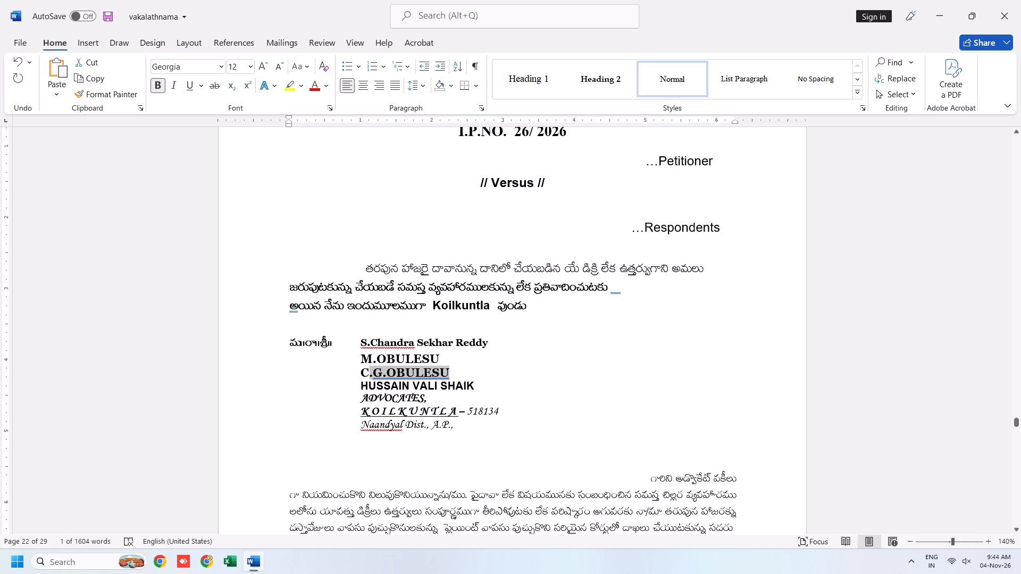
key(ctrl+shift+Left)
key(ctrl+bracketleft)
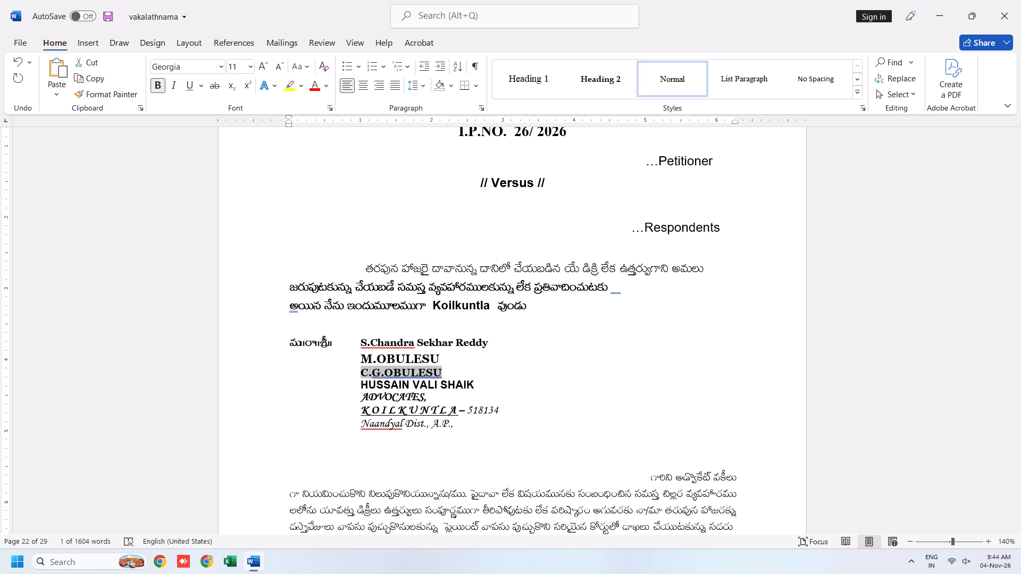
click(596, 275)
Enter the petitioner's name one tab stop further left on the "…Petitioner" line and restore that label's alignment.
scroll(548, 407, up, 3)
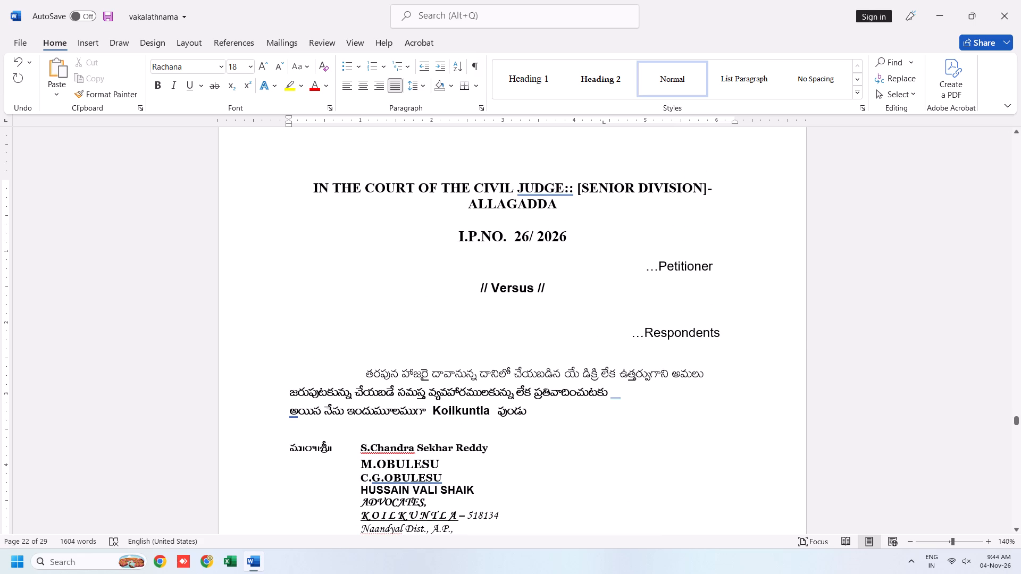
click(388, 267)
key(BackSpace)
key(BackSpace)
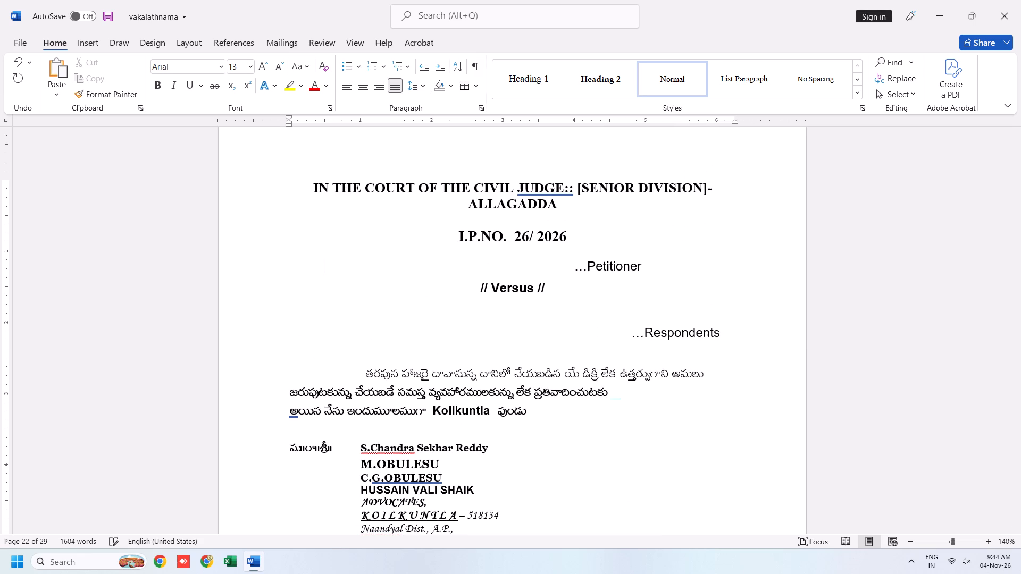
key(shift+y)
key(BackSpace)
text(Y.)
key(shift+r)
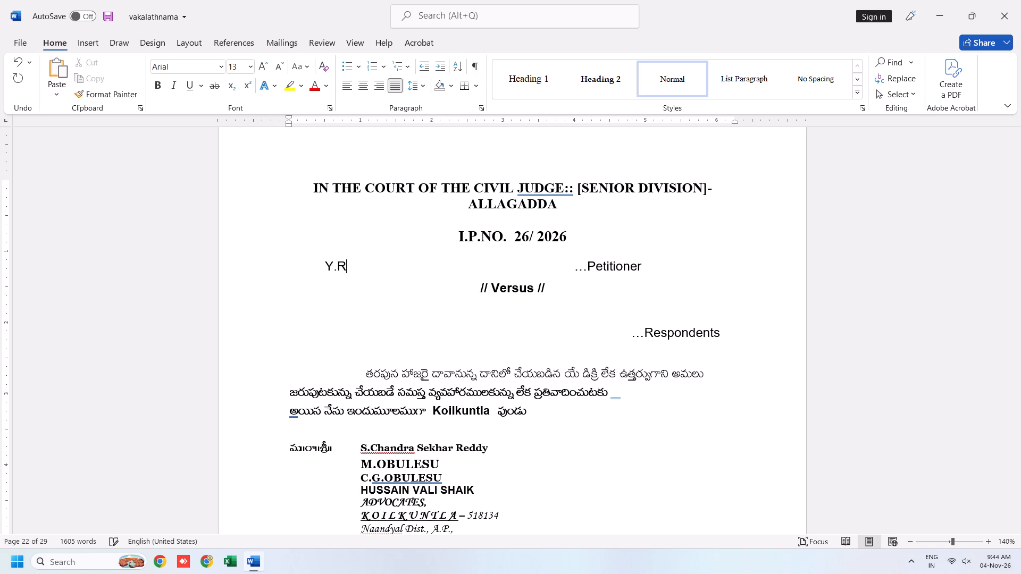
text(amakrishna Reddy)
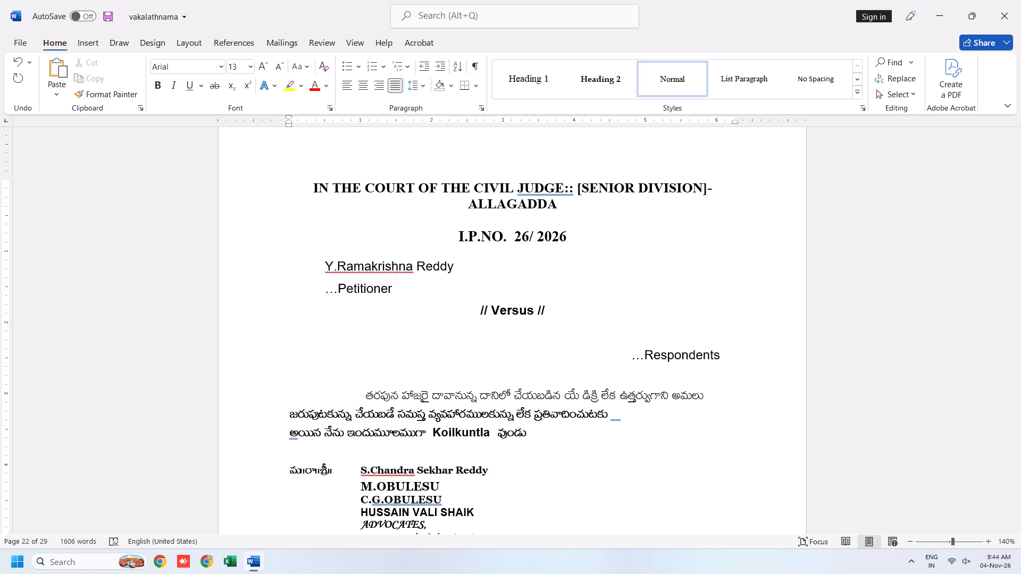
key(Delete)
Remove the extra leading indents on the "…Respondents" line and enter the first respondent's name before the label.
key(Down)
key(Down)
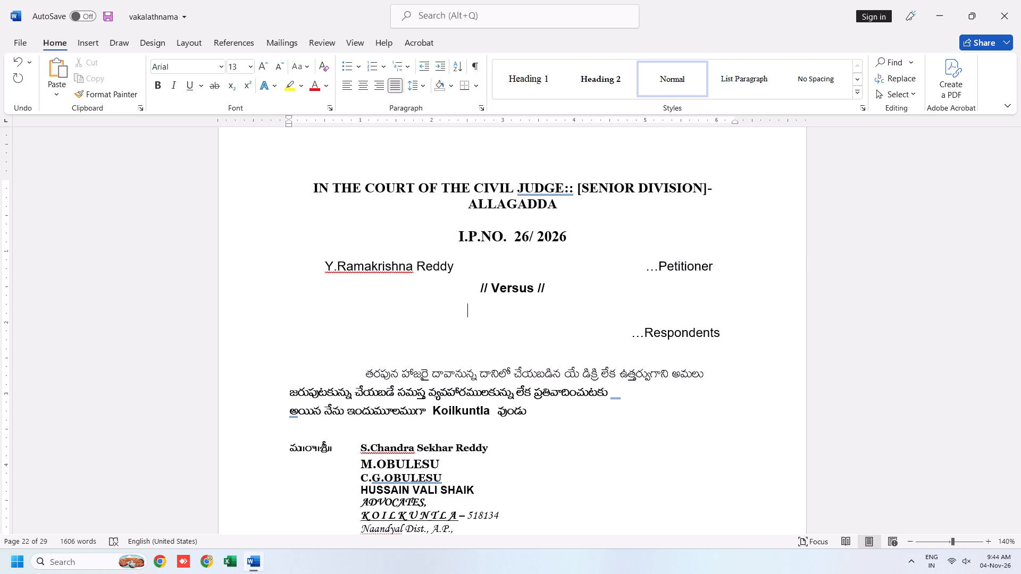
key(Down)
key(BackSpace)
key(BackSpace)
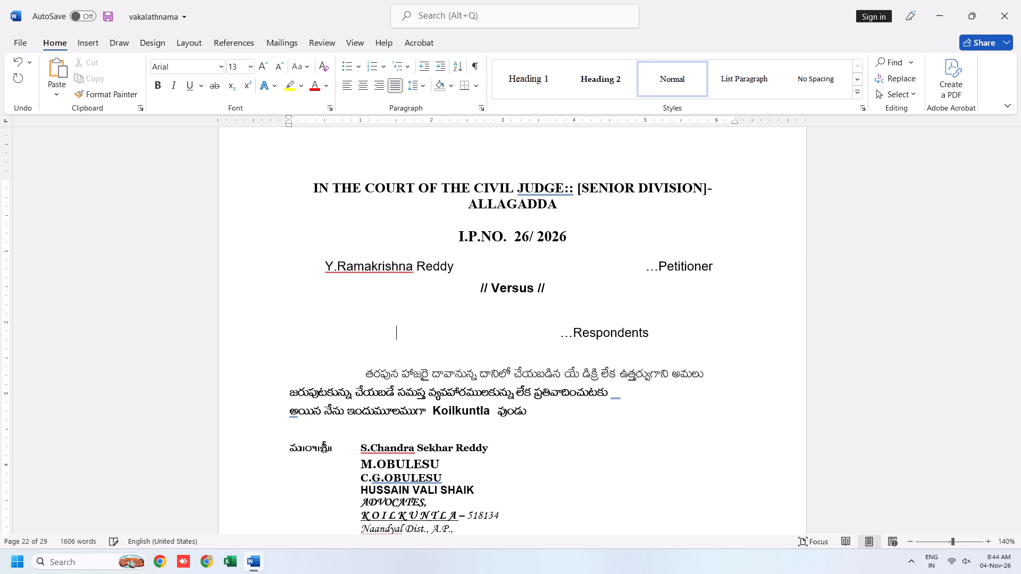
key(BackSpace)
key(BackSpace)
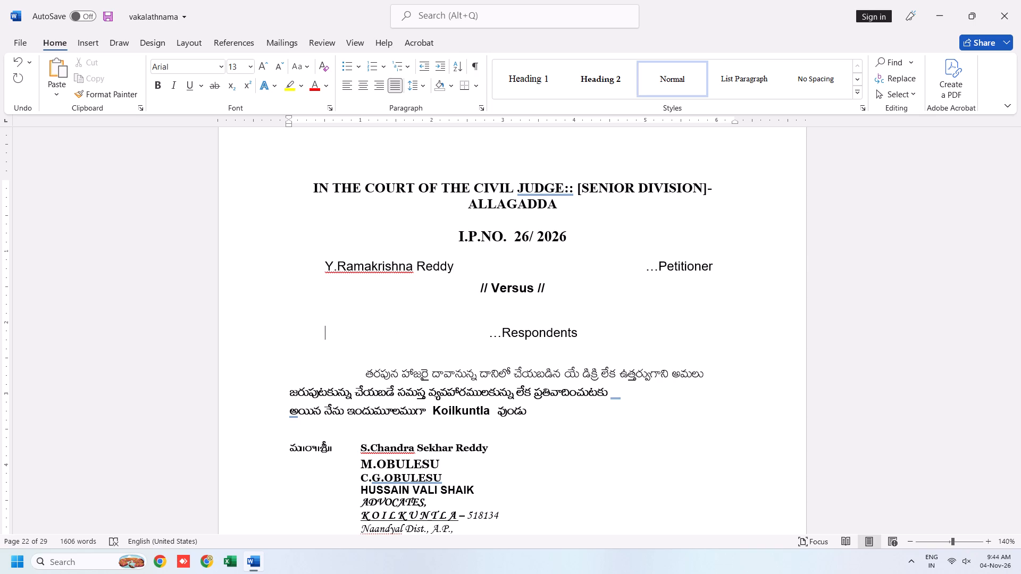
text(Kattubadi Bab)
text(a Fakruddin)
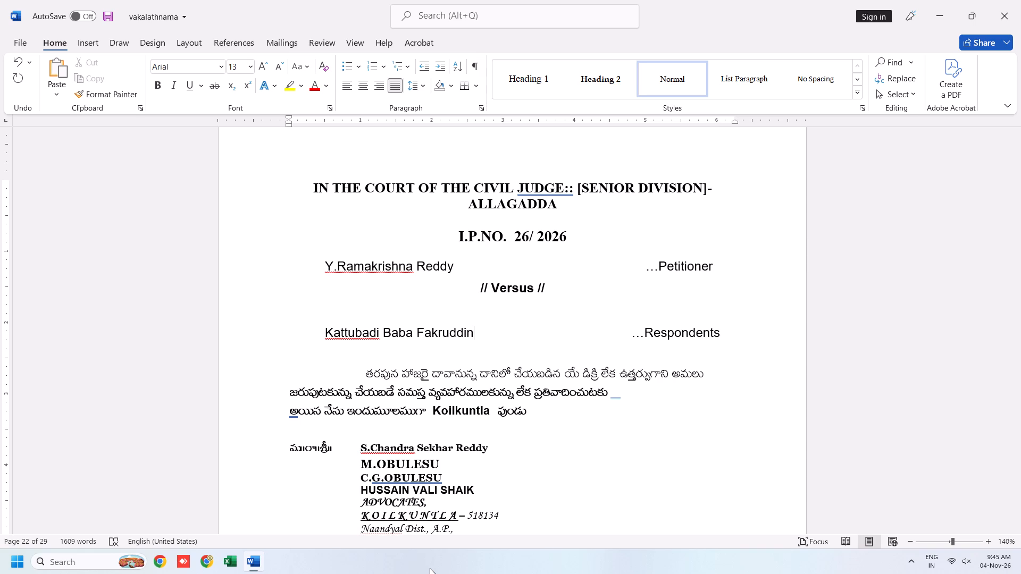
scroll(430, 568, down, 5)
scroll(482, 403, down, 8)
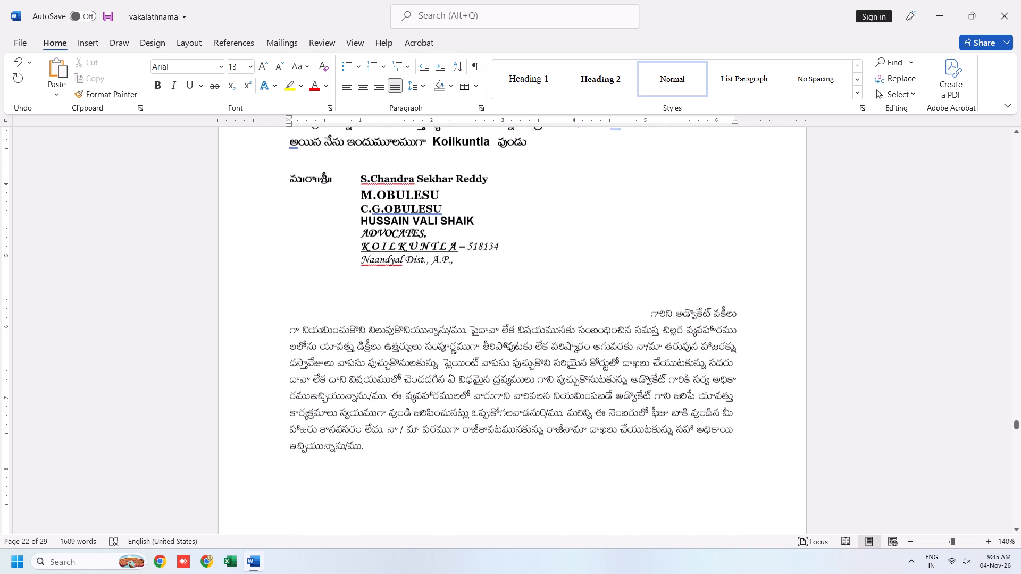
scroll(453, 418, down, 7)
scroll(452, 420, up, 4)
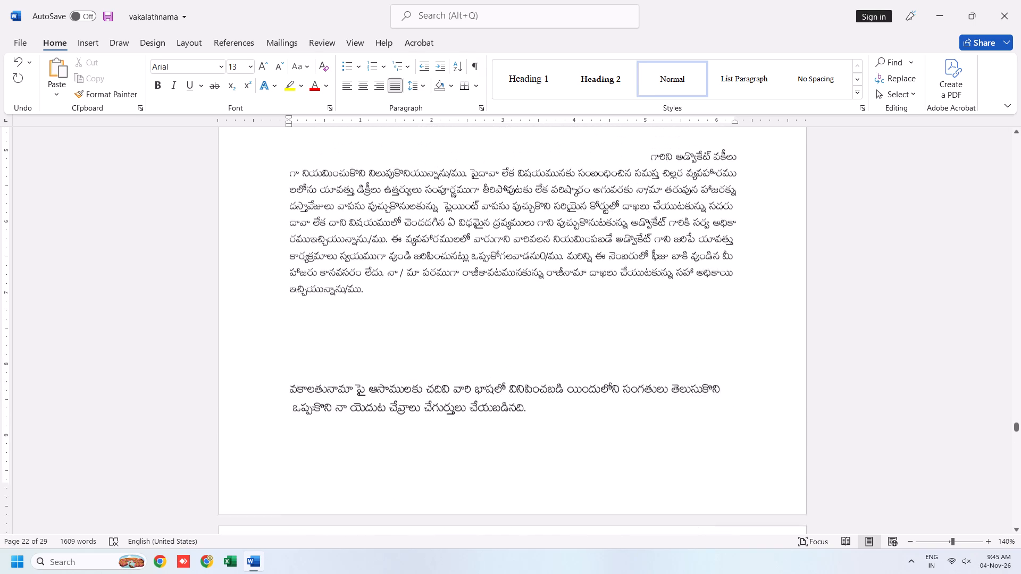
scroll(452, 420, up, 11)
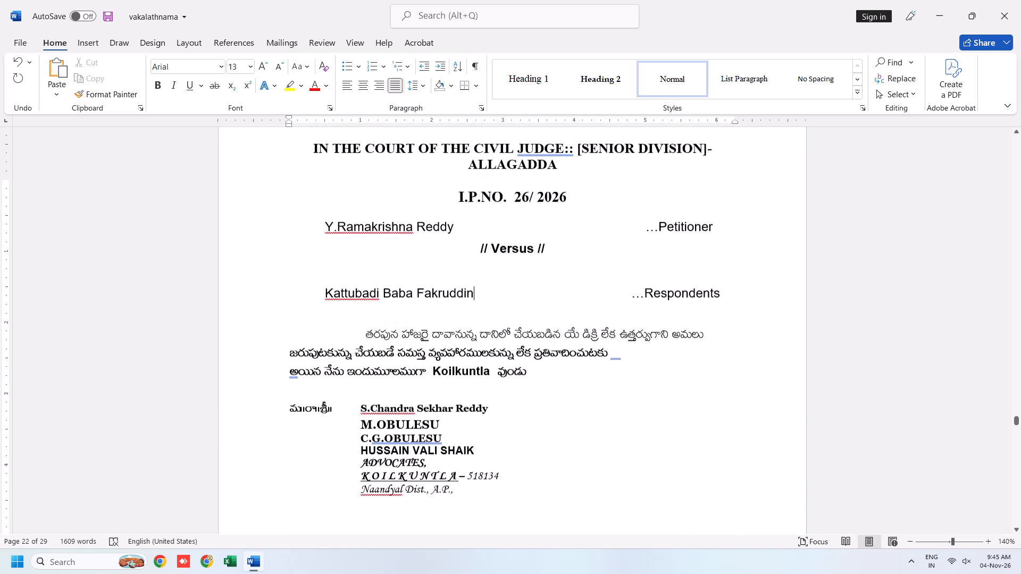
scroll(452, 422, up, 4)
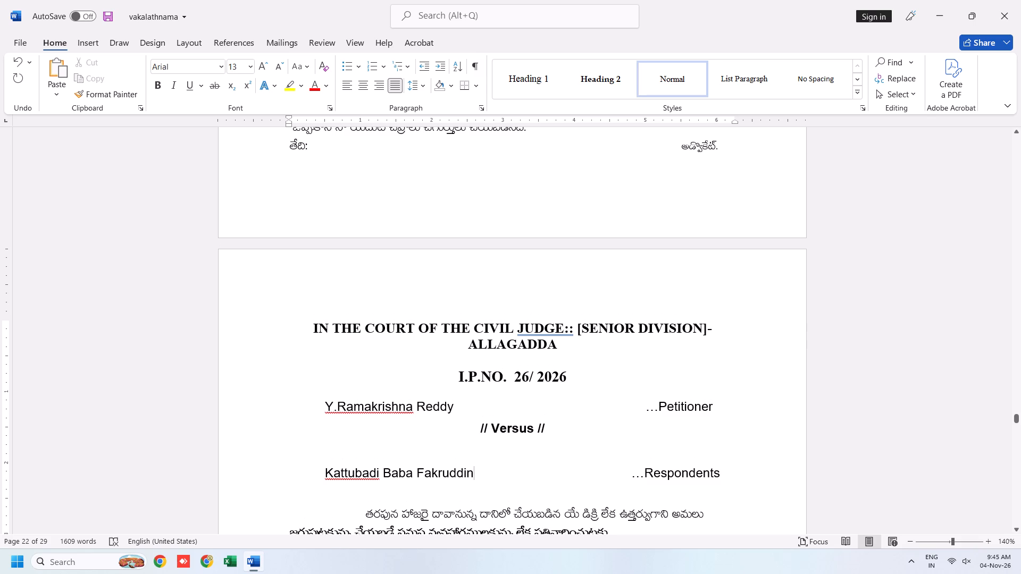
Save the vakalatnama document.
key(ctrl+s)
key(ctrl+s)
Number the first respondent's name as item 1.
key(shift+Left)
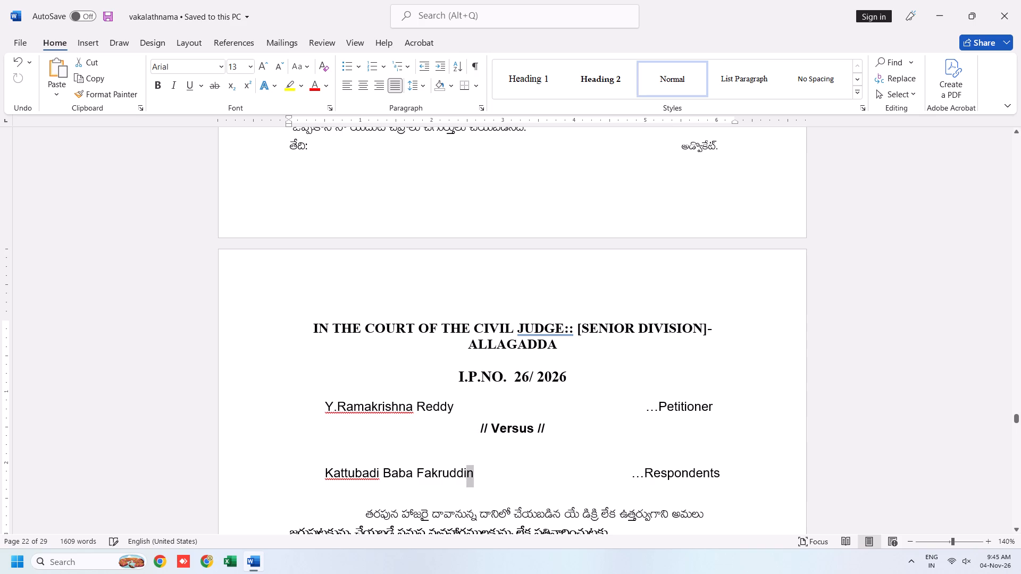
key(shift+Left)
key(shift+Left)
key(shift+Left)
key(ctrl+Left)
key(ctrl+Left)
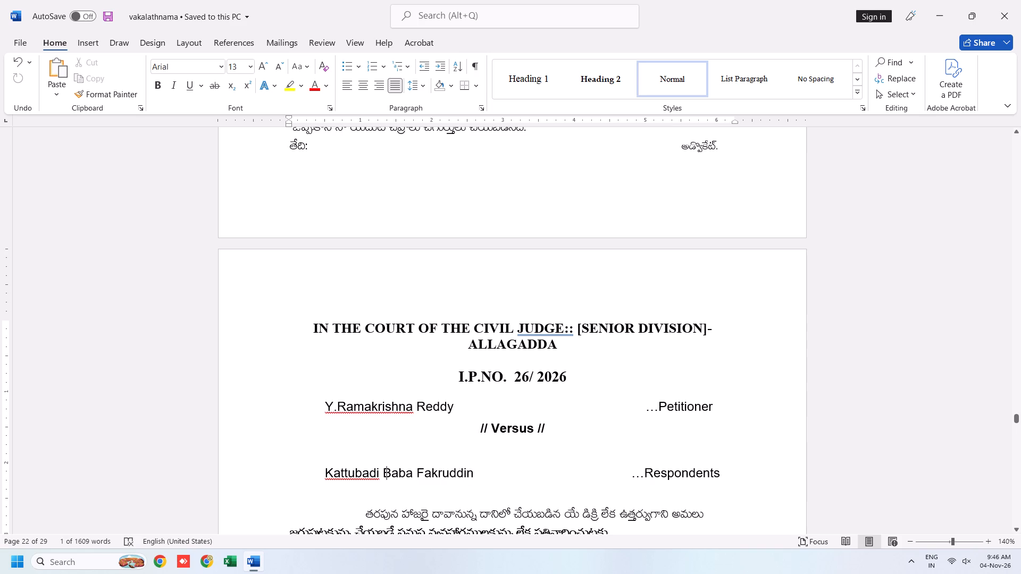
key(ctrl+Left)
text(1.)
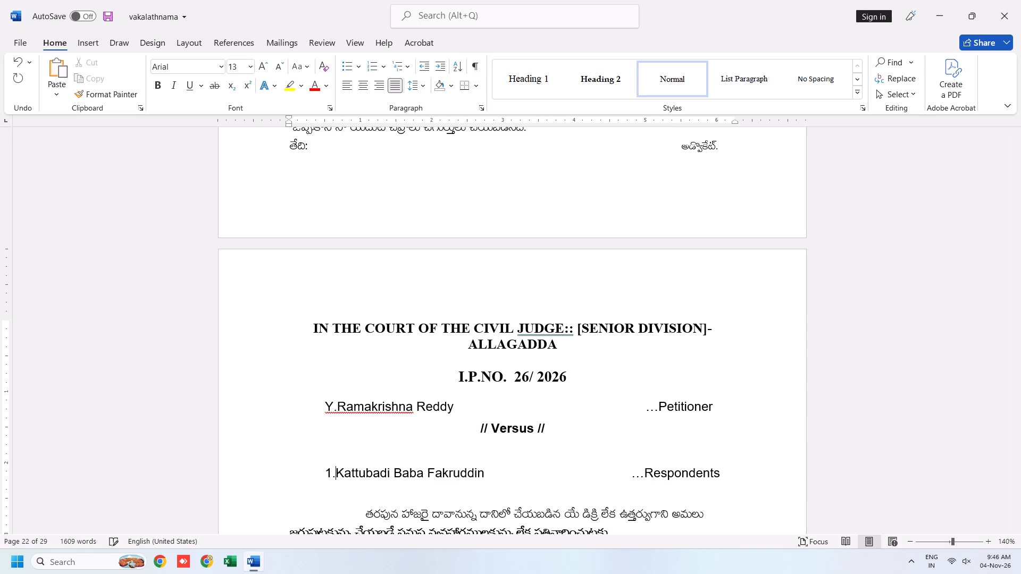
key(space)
Add a line below the first respondent for the second respondent's name with initial, and realign "…Respondents" on that line.
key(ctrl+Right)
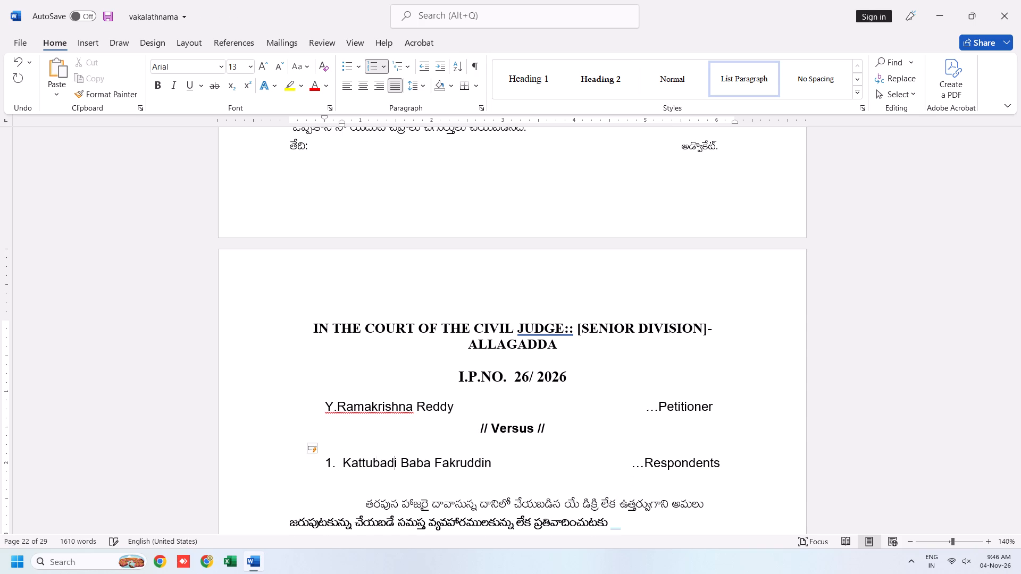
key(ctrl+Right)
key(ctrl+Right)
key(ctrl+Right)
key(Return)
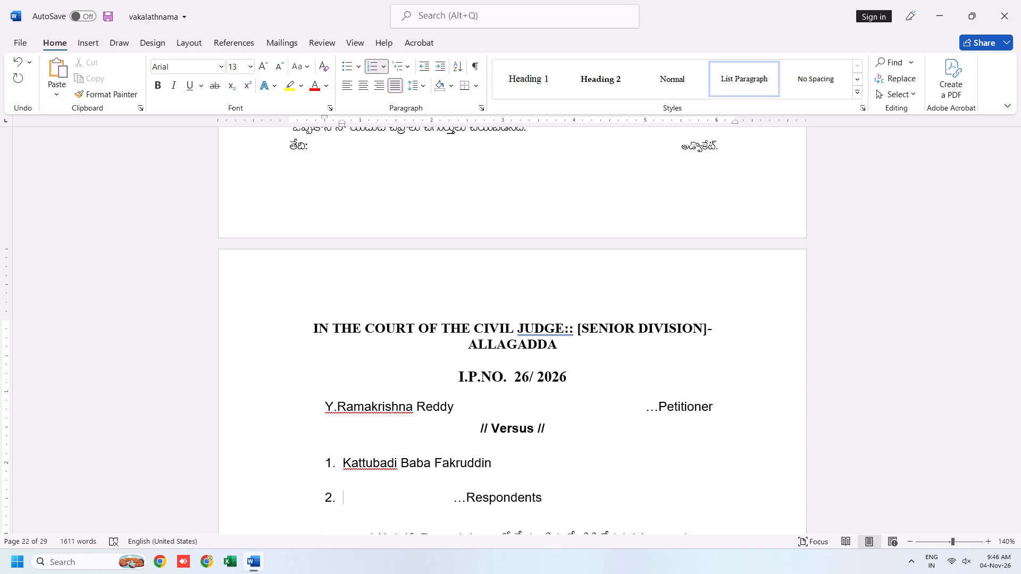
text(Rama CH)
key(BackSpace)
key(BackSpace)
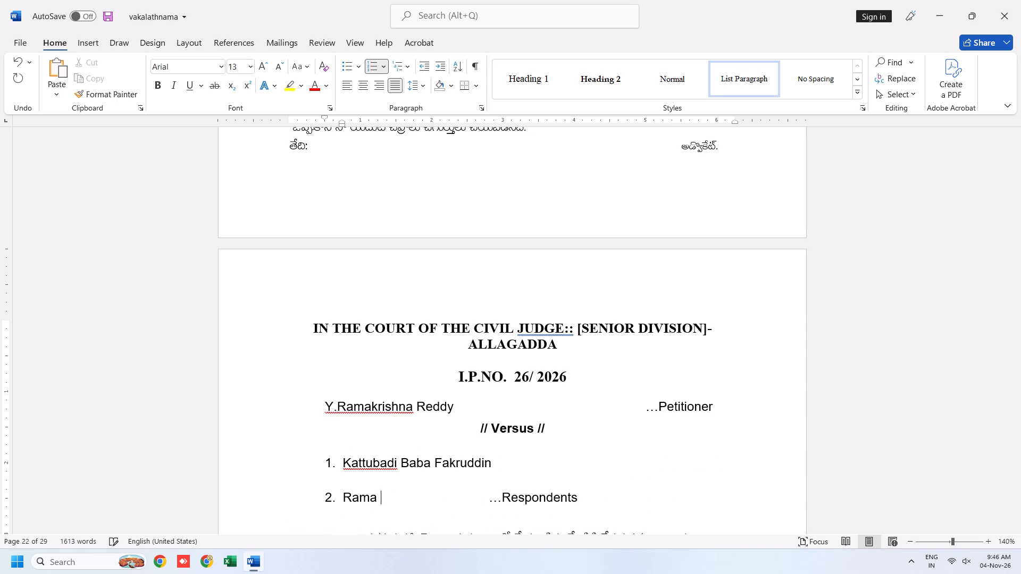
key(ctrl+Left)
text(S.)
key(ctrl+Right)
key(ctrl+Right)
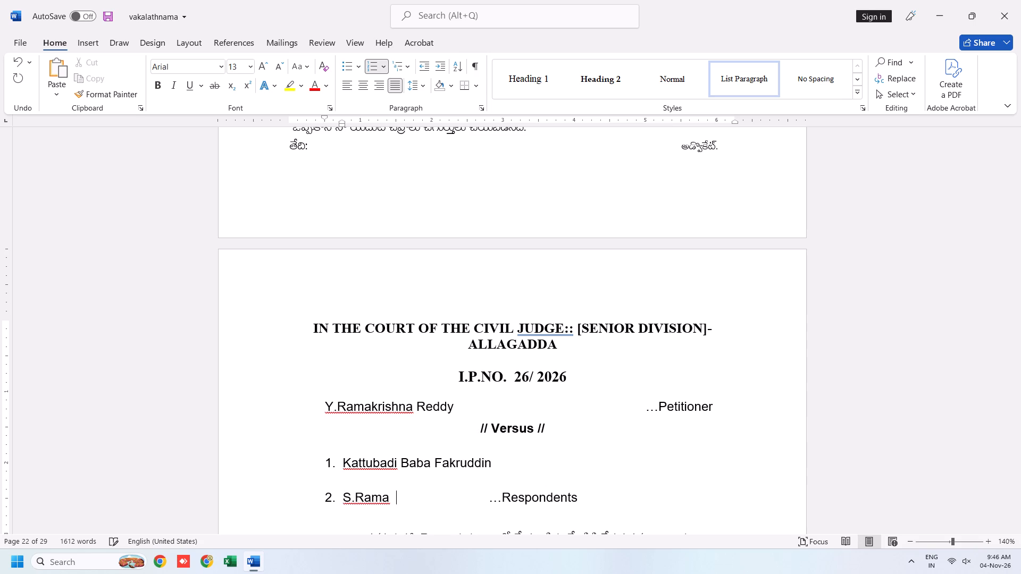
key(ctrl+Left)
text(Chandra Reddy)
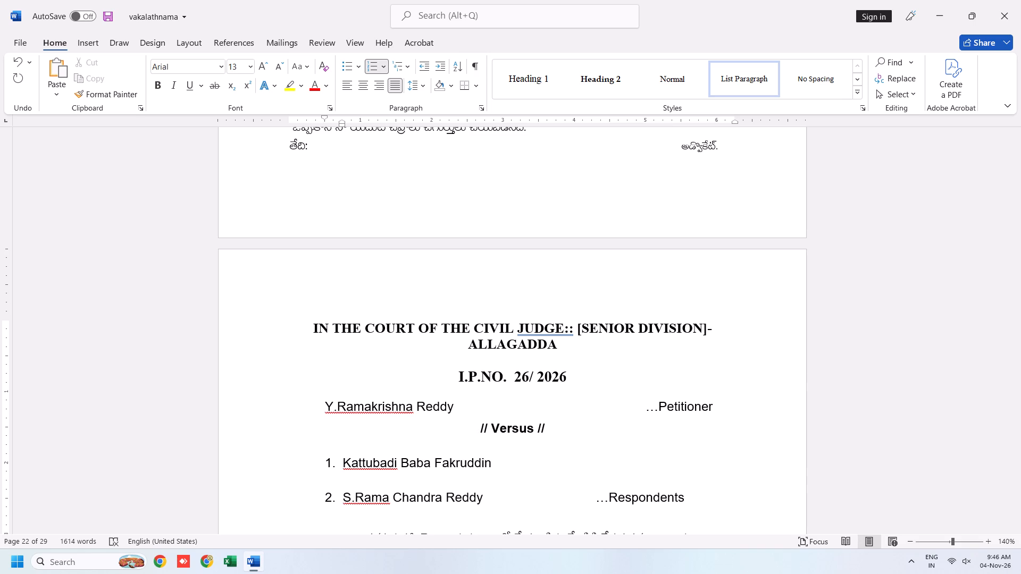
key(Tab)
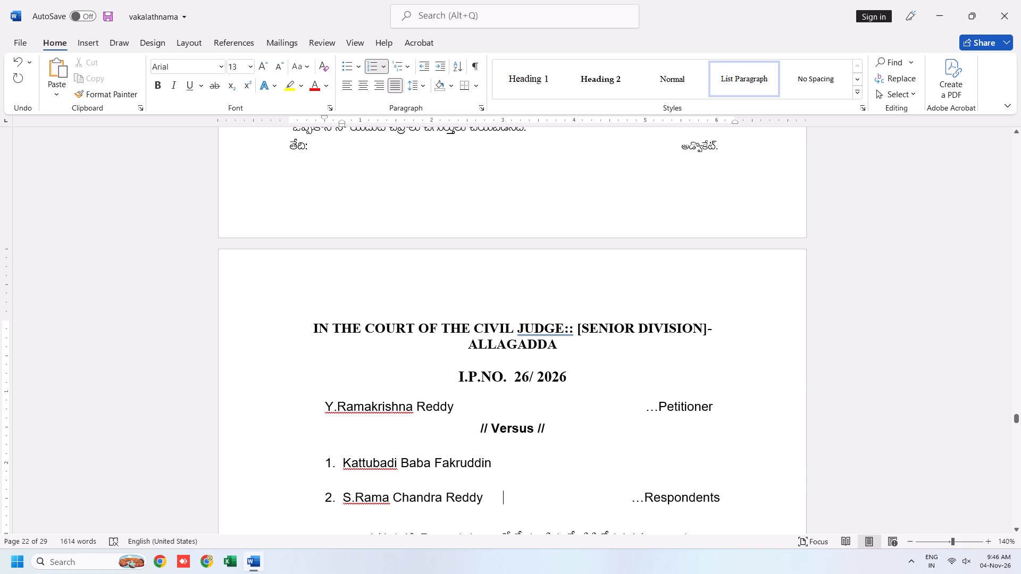
Tighten the two respondent lines with single line spacing and the No Spacing style.
drag(315, 453, 501, 506)
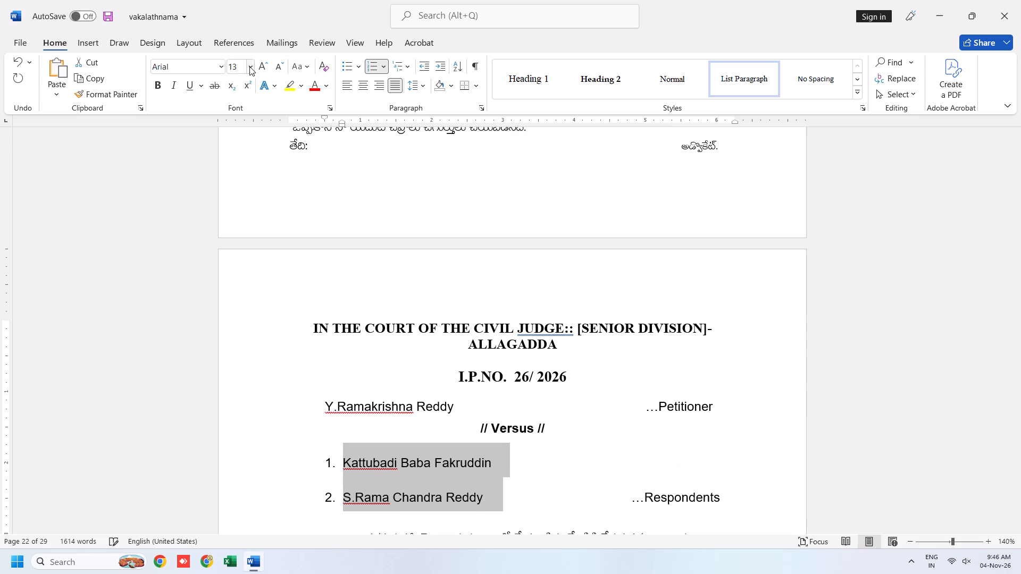
key(ctrl+1)
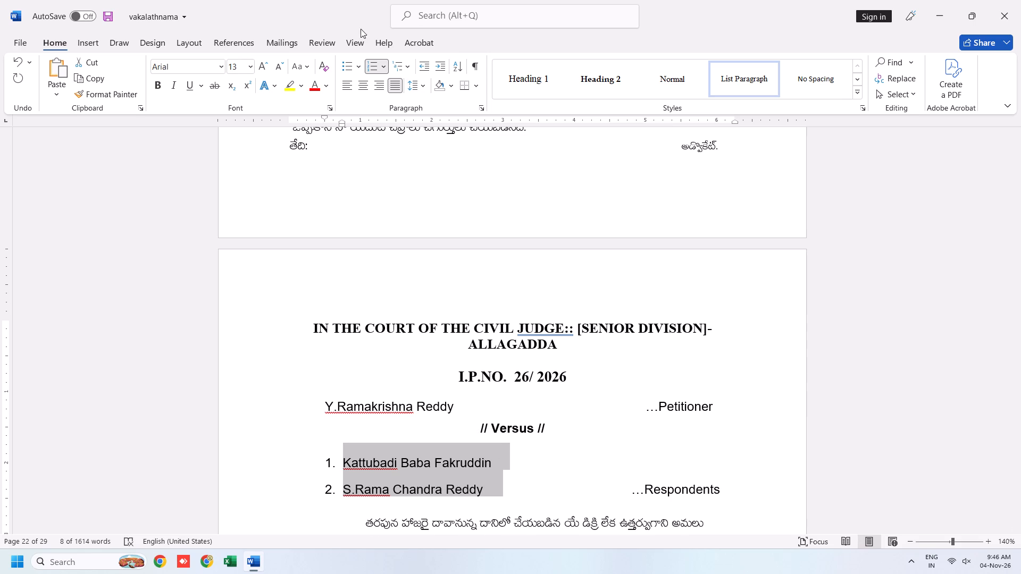
click(833, 83)
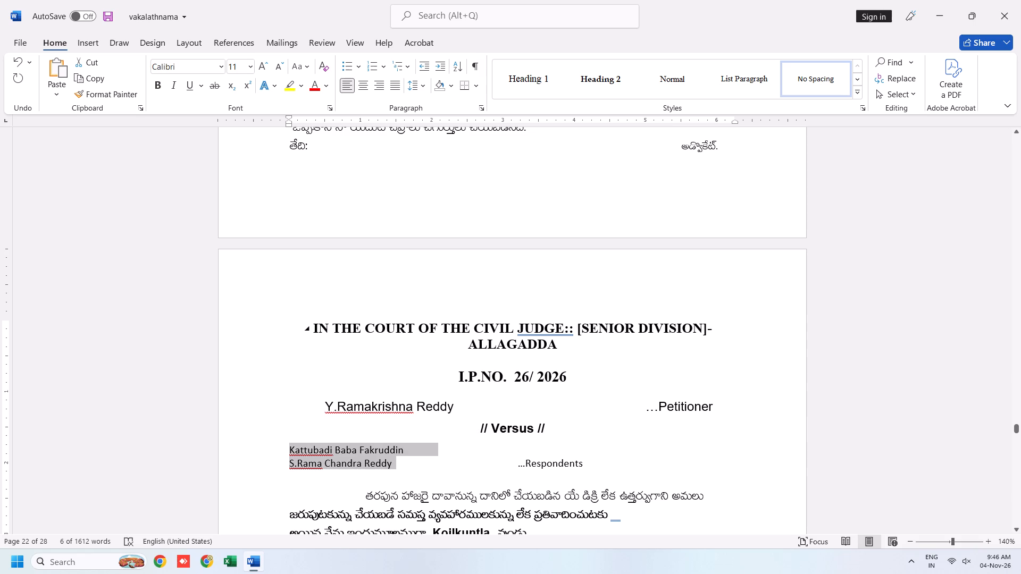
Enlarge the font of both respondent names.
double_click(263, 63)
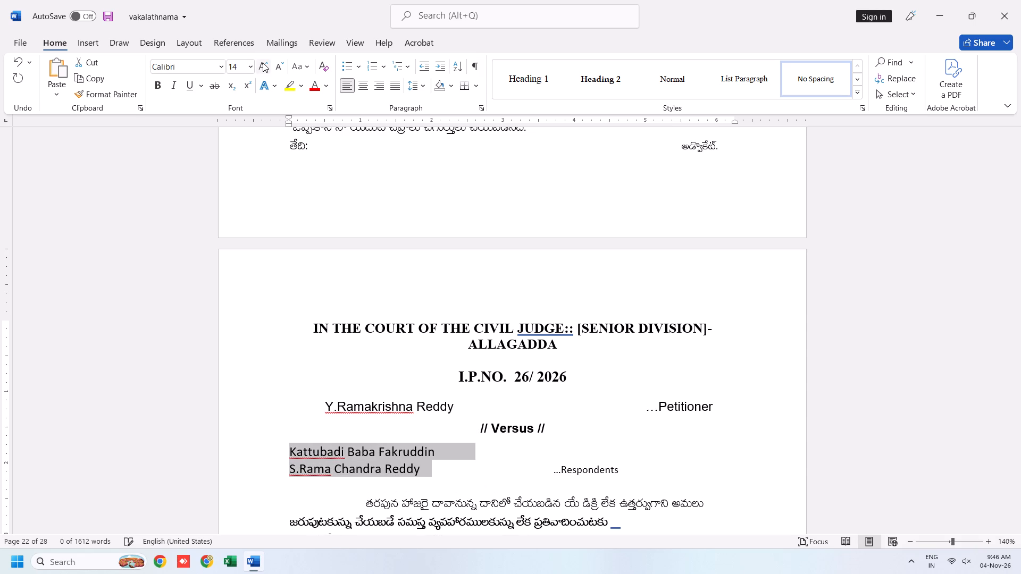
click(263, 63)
Copy the petitioner name's text formatting onto both respondent lines, including the "…Respondents" label, with Format Painter.
drag(325, 411, 389, 407)
click(107, 95)
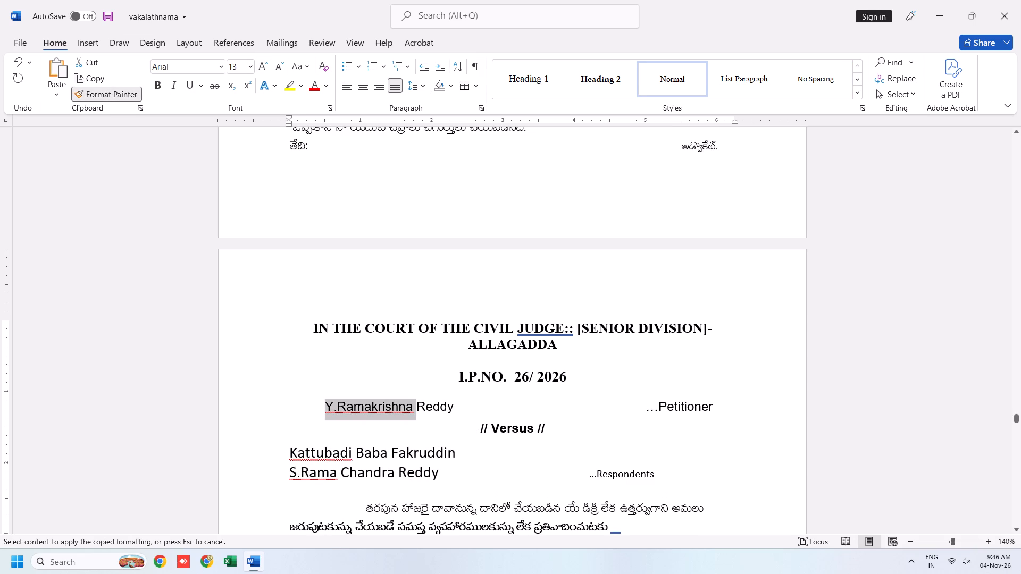
drag(284, 453, 395, 475)
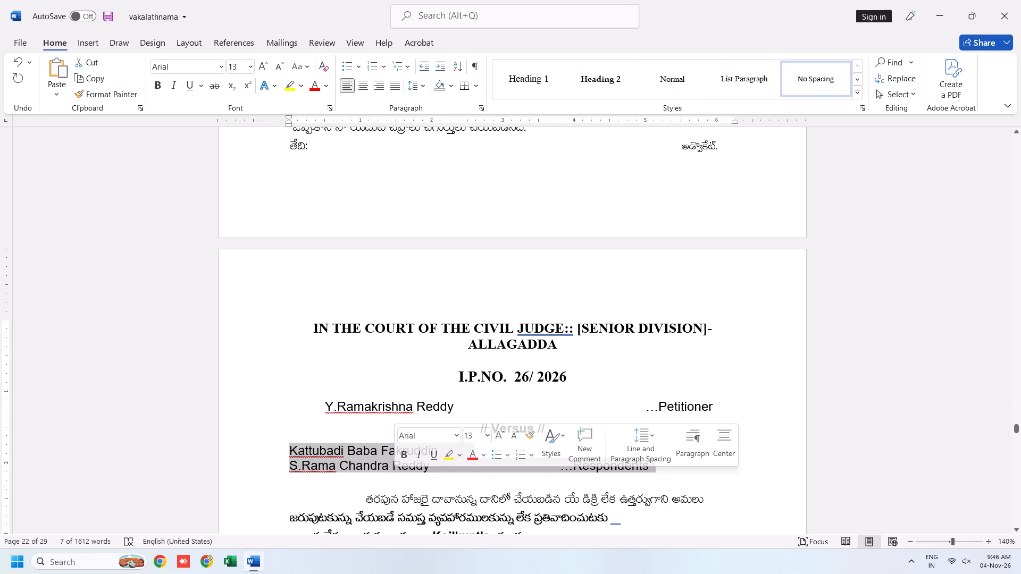
click(297, 483)
Indent both respondent names to line up with the petitioner's name and shift "…Respondents" back under "…Petitioner".
click(289, 452)
key(Tab)
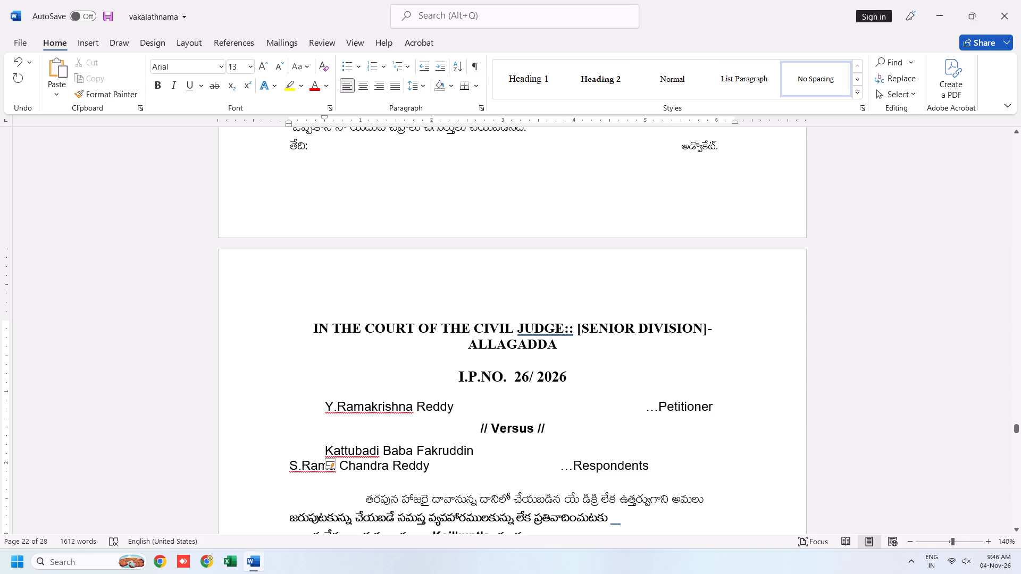
click(289, 464)
key(Tab)
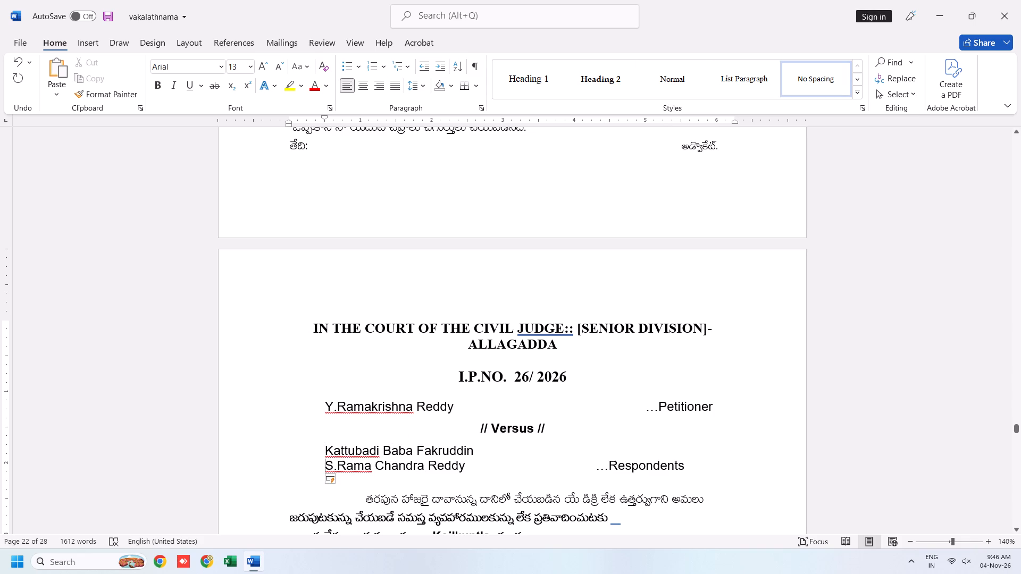
click(572, 466)
key(Tab)
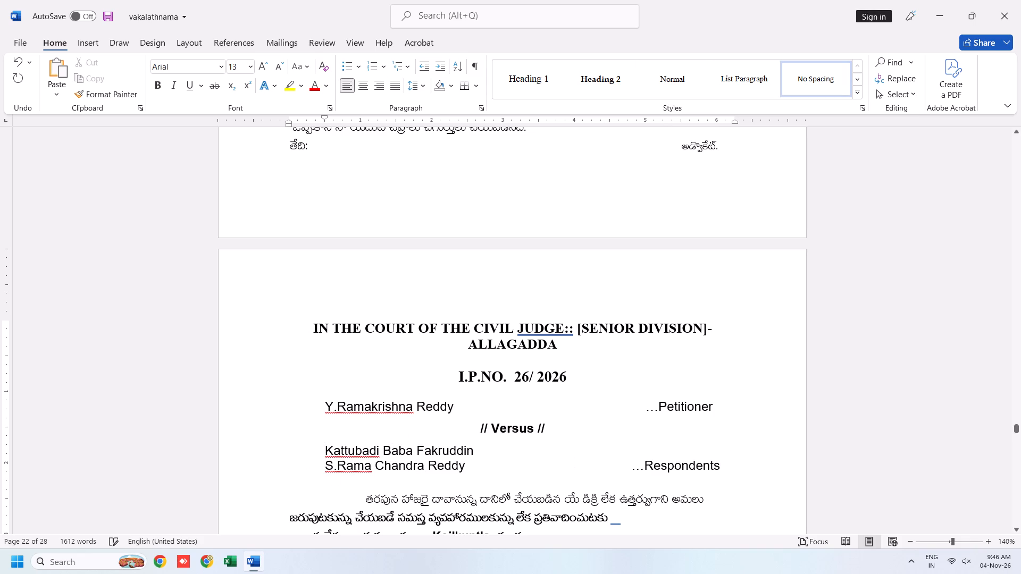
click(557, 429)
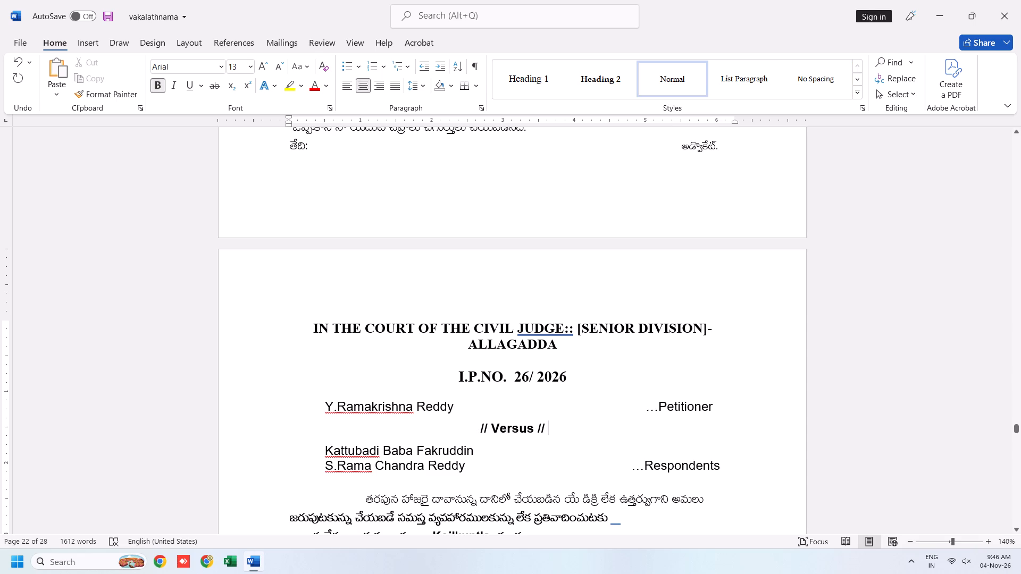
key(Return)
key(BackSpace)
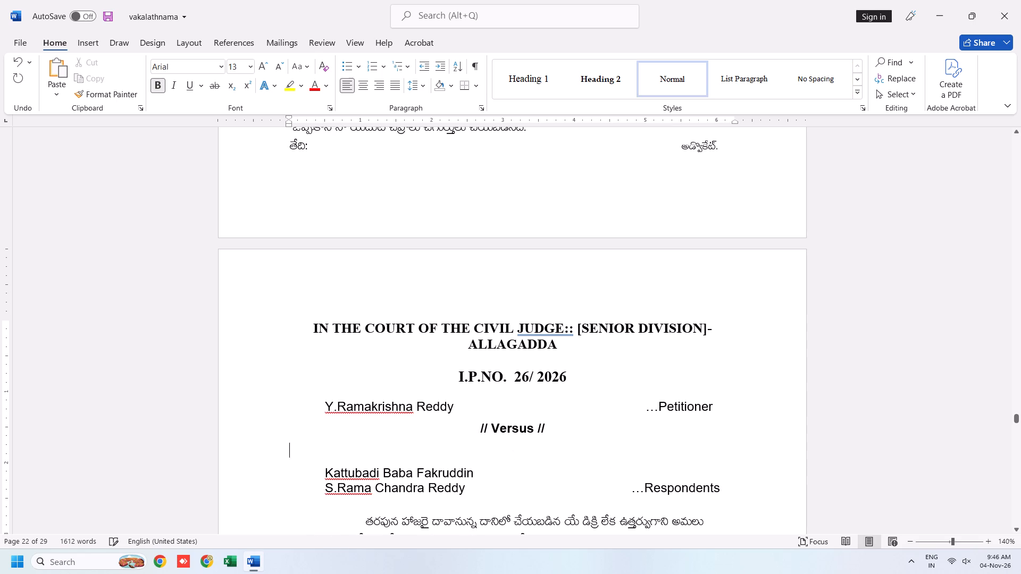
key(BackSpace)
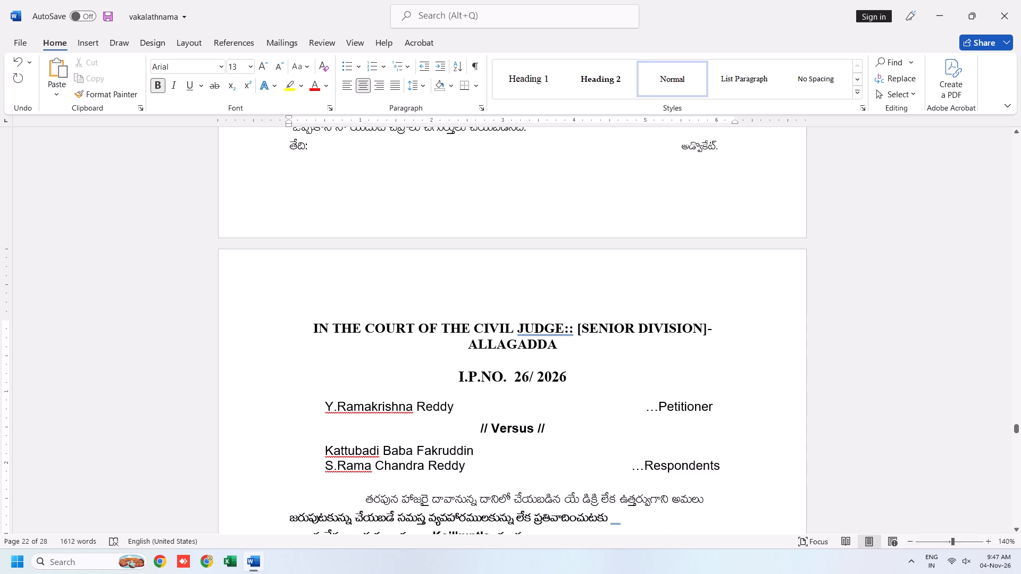
Save the vakalathnama document with the completed party details.
scroll(537, 445, down, 5)
click(749, 402)
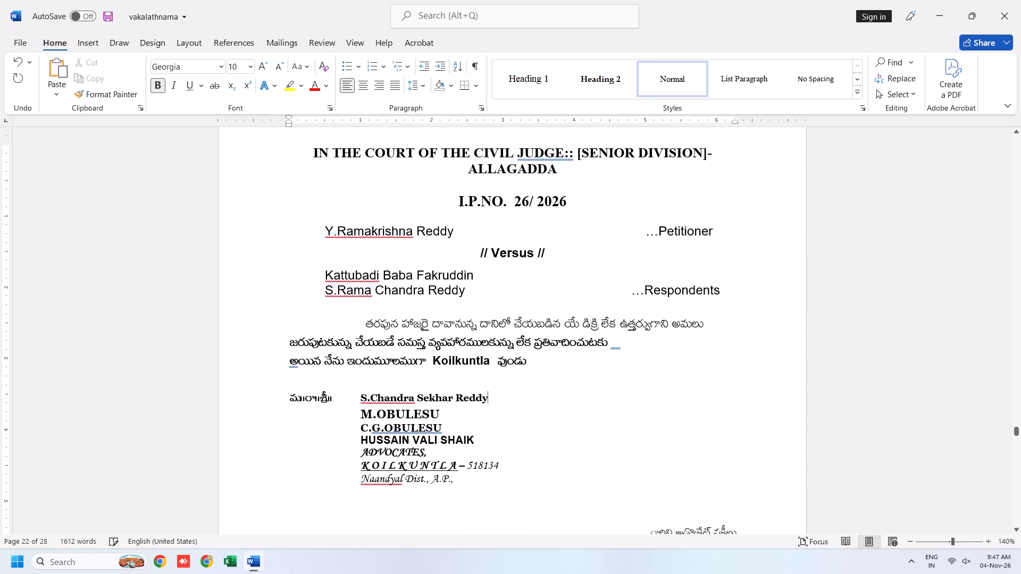
key(ctrl+s)
scroll(515, 410, down, 8)
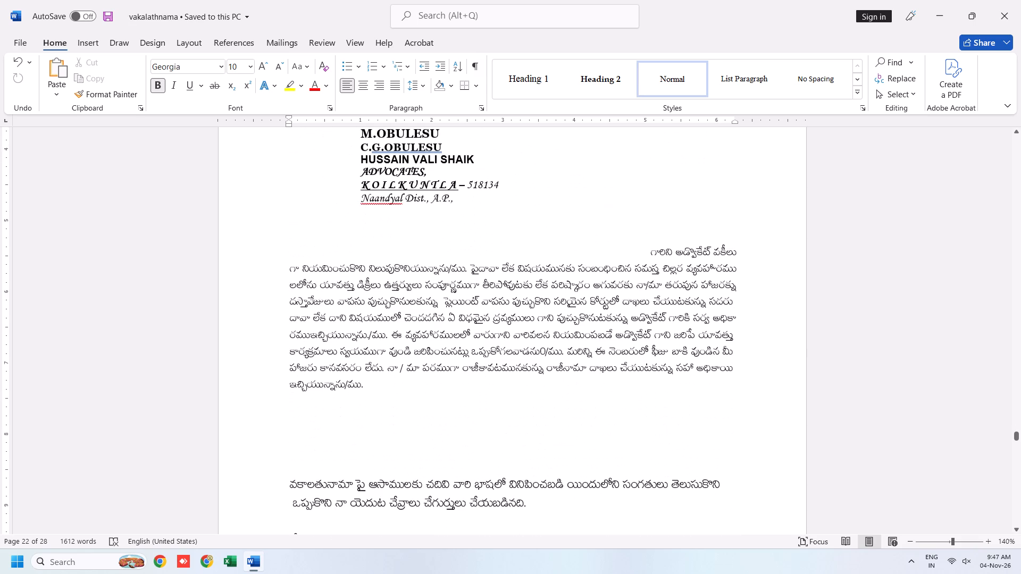
scroll(483, 393, down, 9)
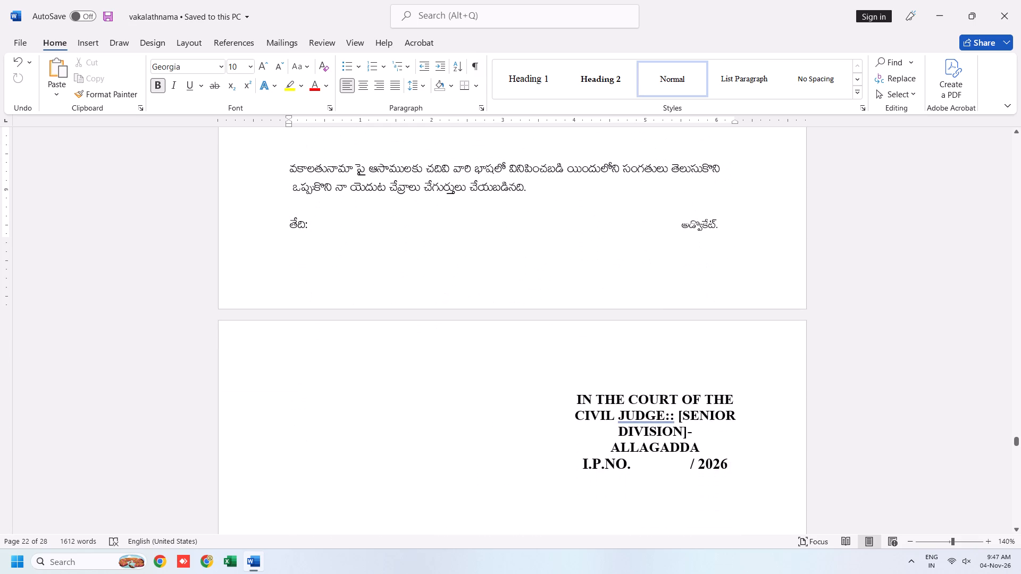
scroll(615, 377, up, 19)
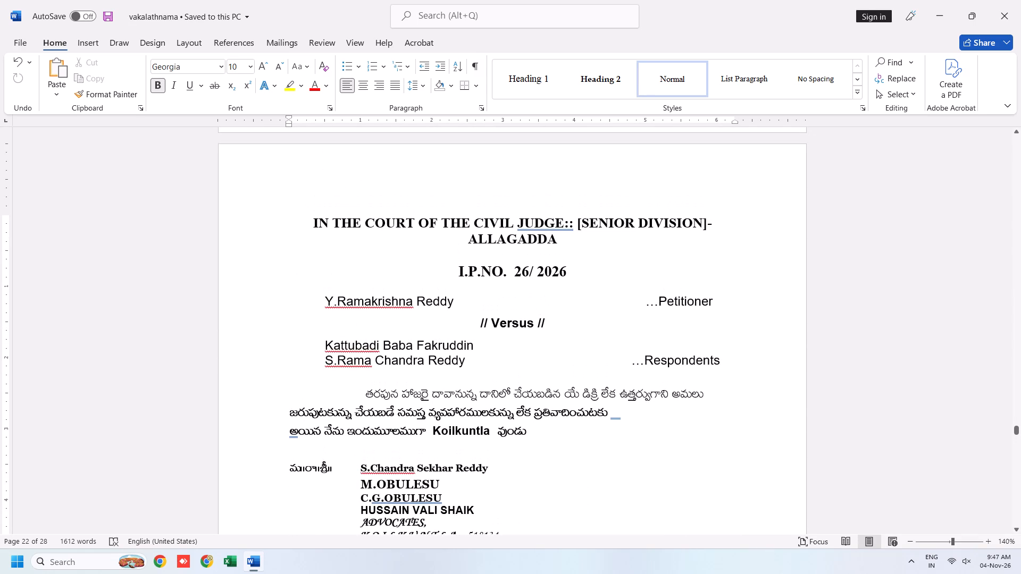
click(565, 342)
key(ctrl+p)
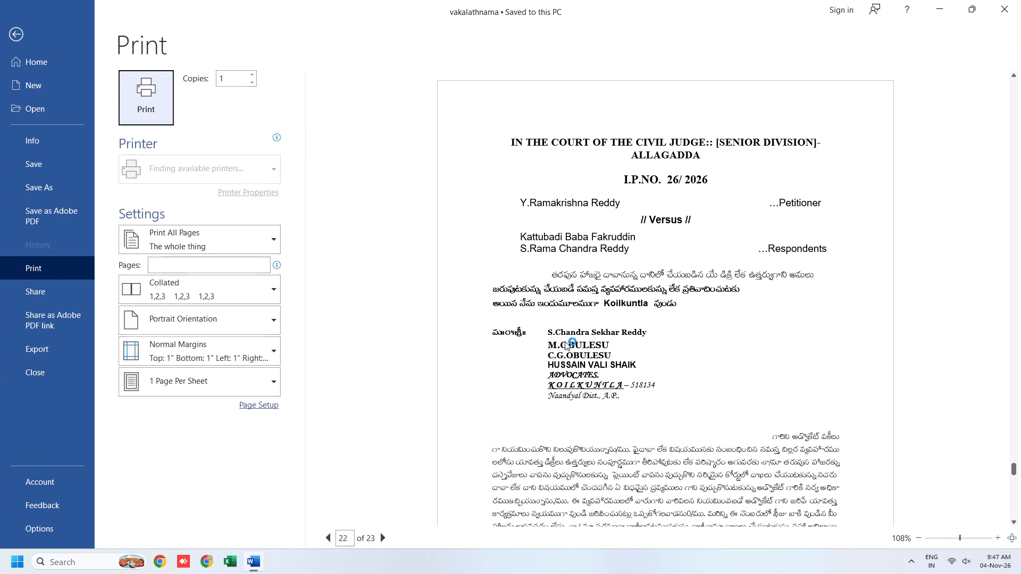
click(196, 234)
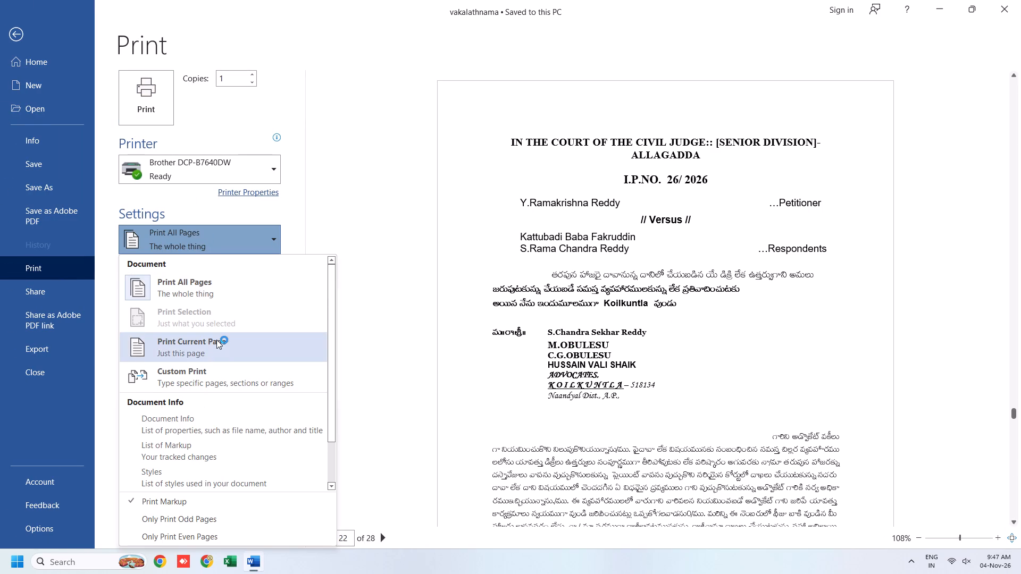
click(216, 340)
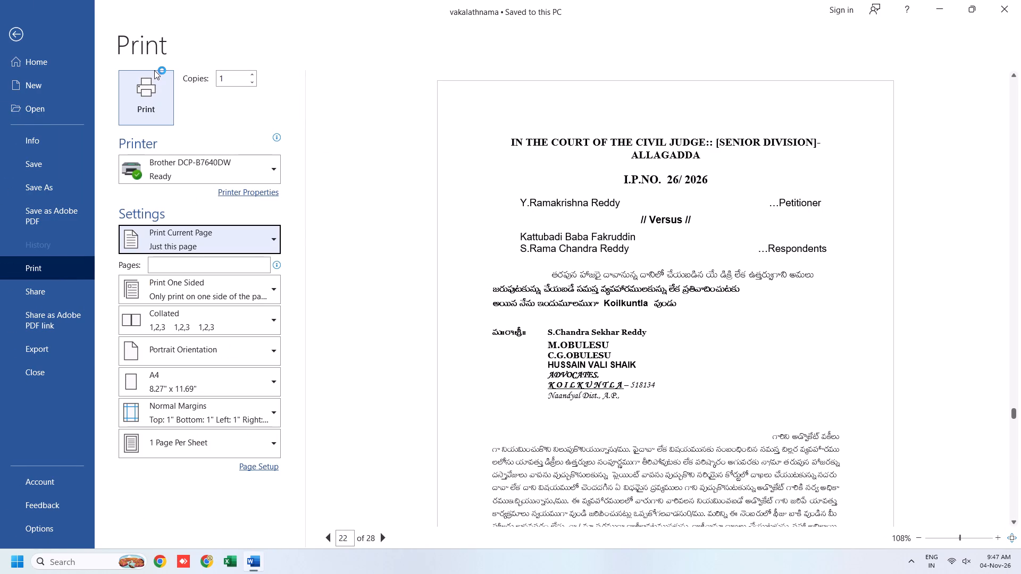
click(156, 80)
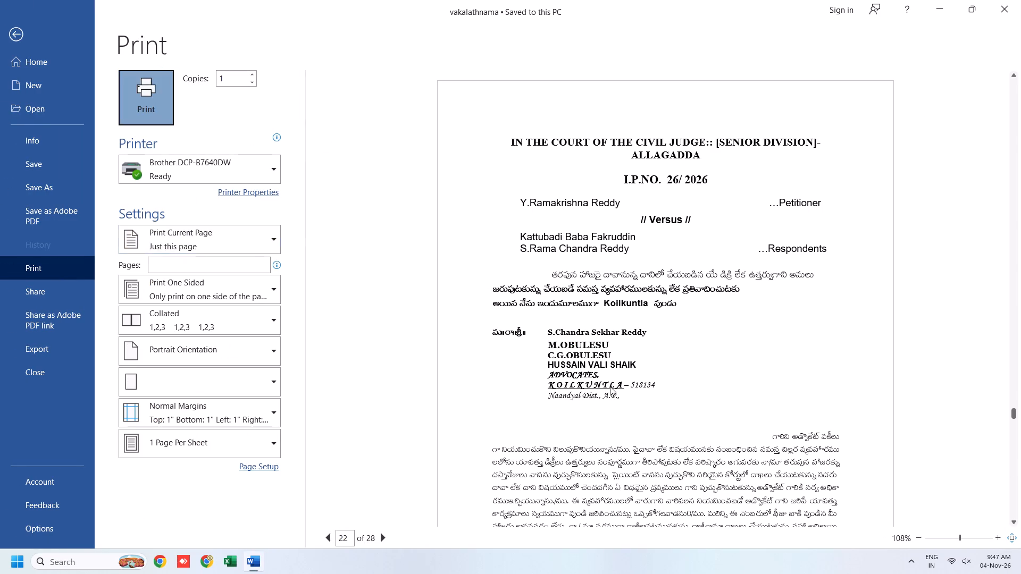
Complete the case number on the following docket page as I.P.NO. 26/ 2026, removing the surplus spaces around the number.
scroll(651, 336, down, 12)
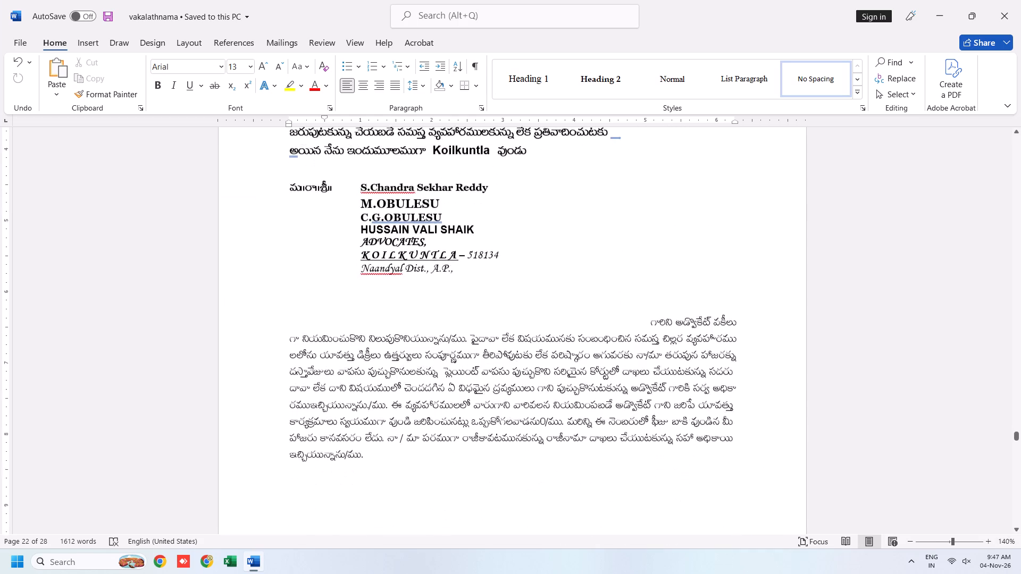
scroll(651, 353, down, 2)
scroll(530, 415, down, 4)
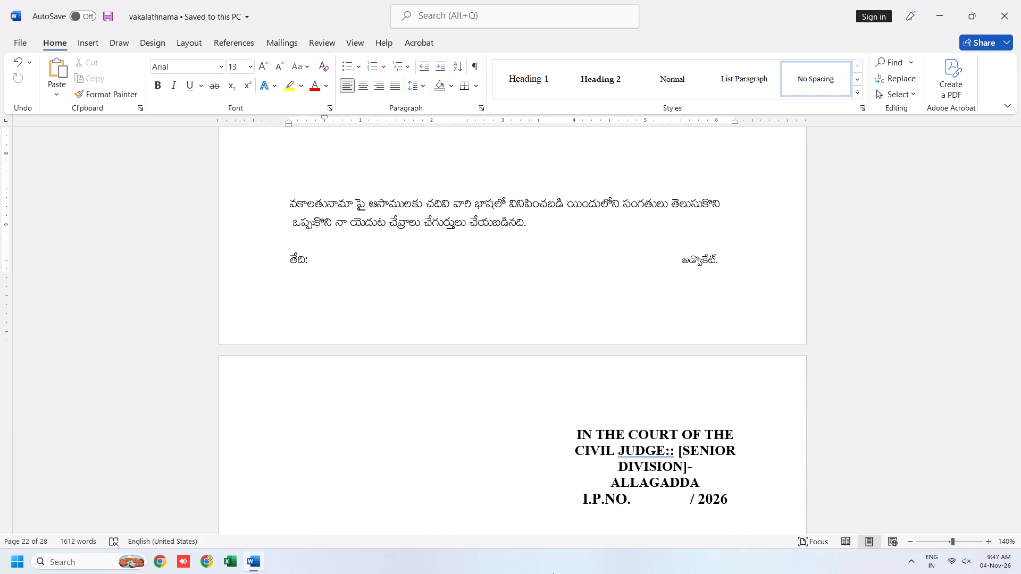
scroll(534, 283, down, 2)
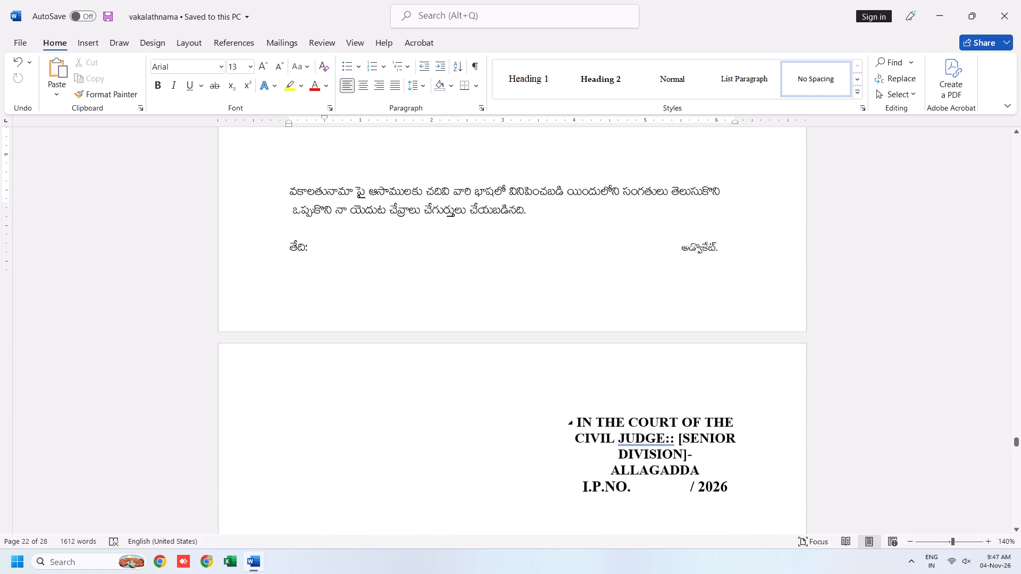
scroll(624, 377, down, 2)
click(639, 367)
click(651, 361)
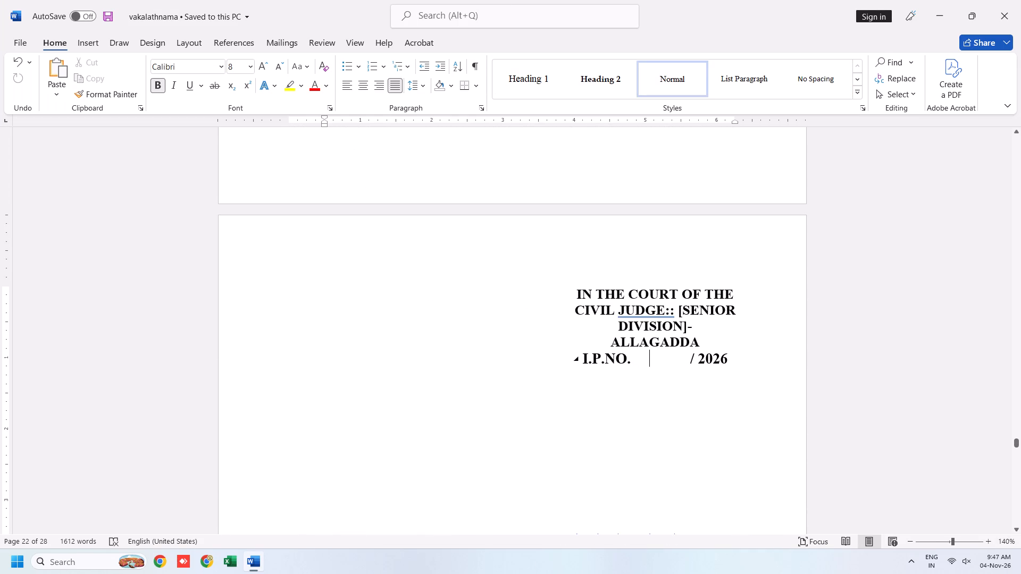
key(Delete)
key(Delete)
key(Delete)
key(Delete)
key(Delete)
key(Delete)
key(Delete)
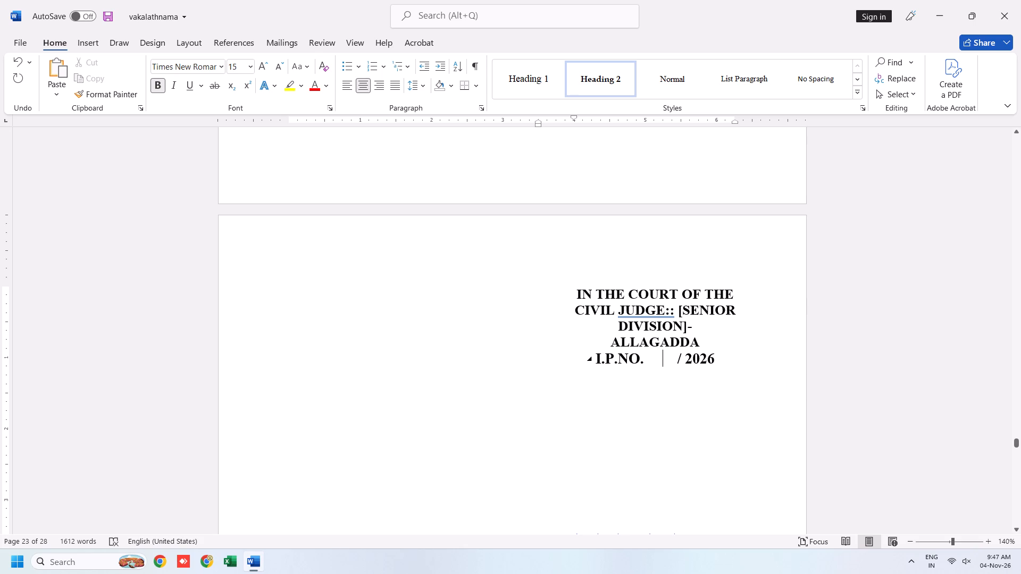
key(BackSpace)
key(BackSpace)
key(BackSpace)
key(BackSpace)
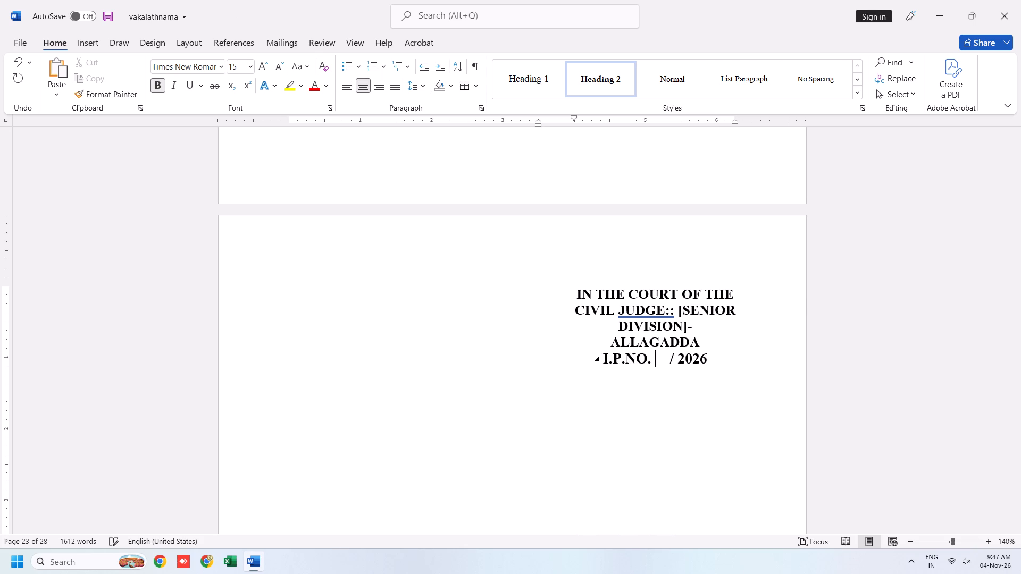
key(Delete)
key(Delete)
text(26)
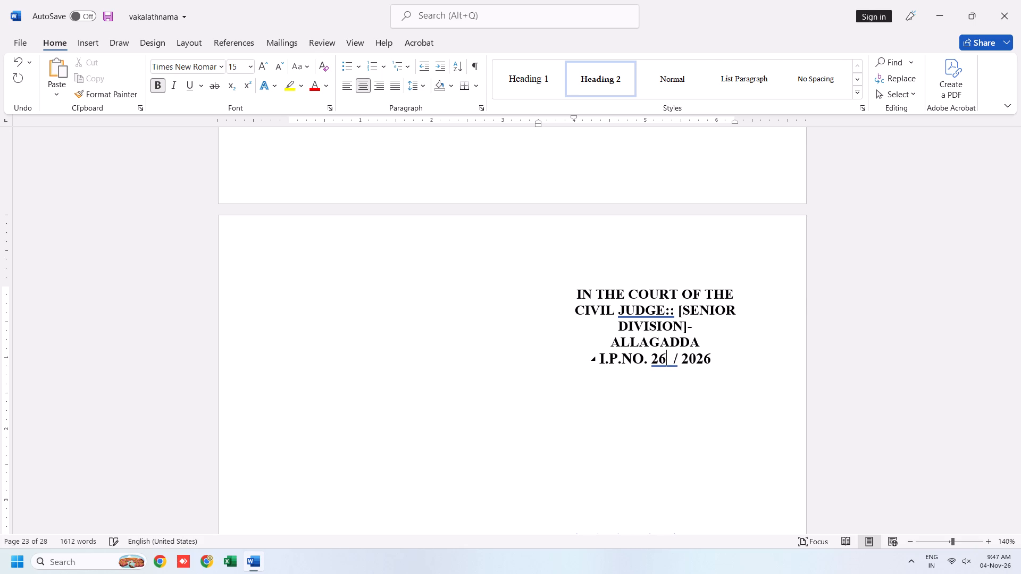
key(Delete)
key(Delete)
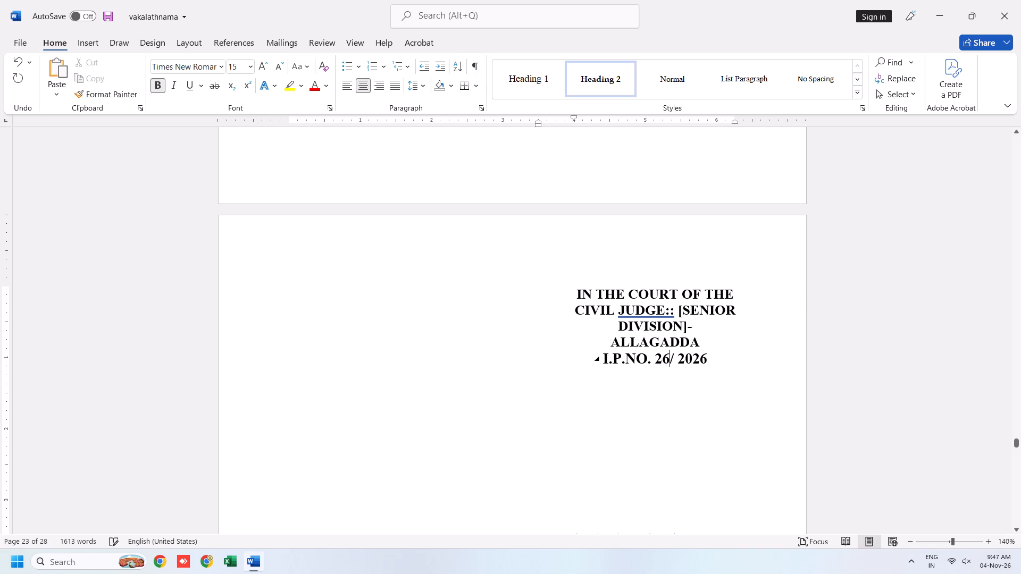
Insert a line below the first advocate under Address for Services and copy the second advocate's name into it.
scroll(743, 300, down, 10)
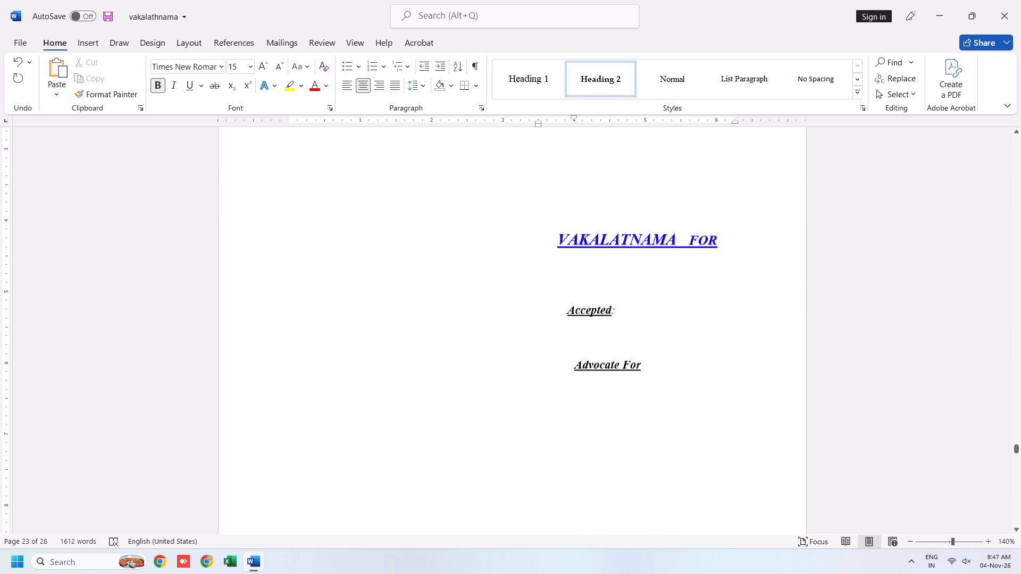
scroll(698, 316, down, 9)
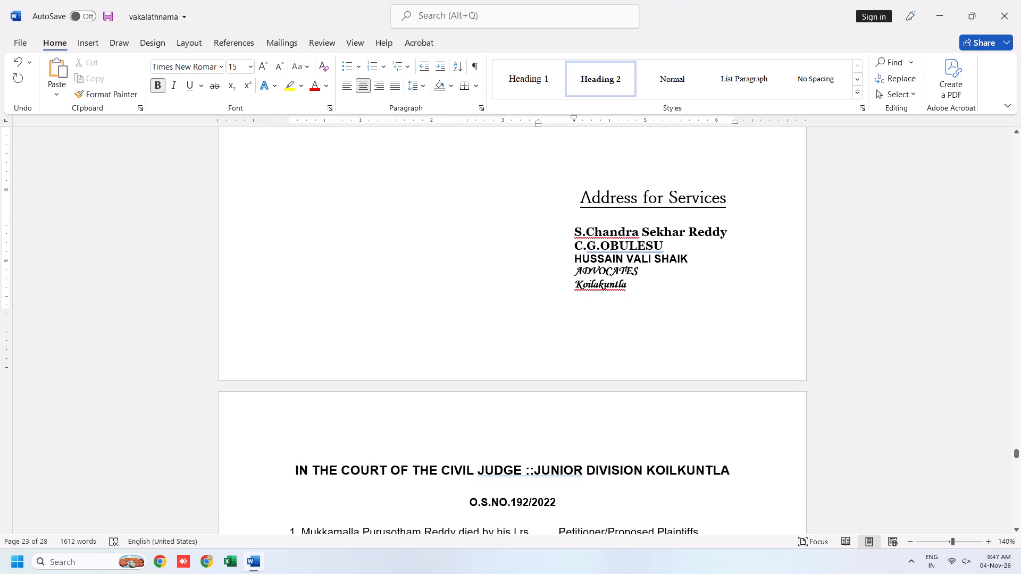
click(733, 230)
key(Return)
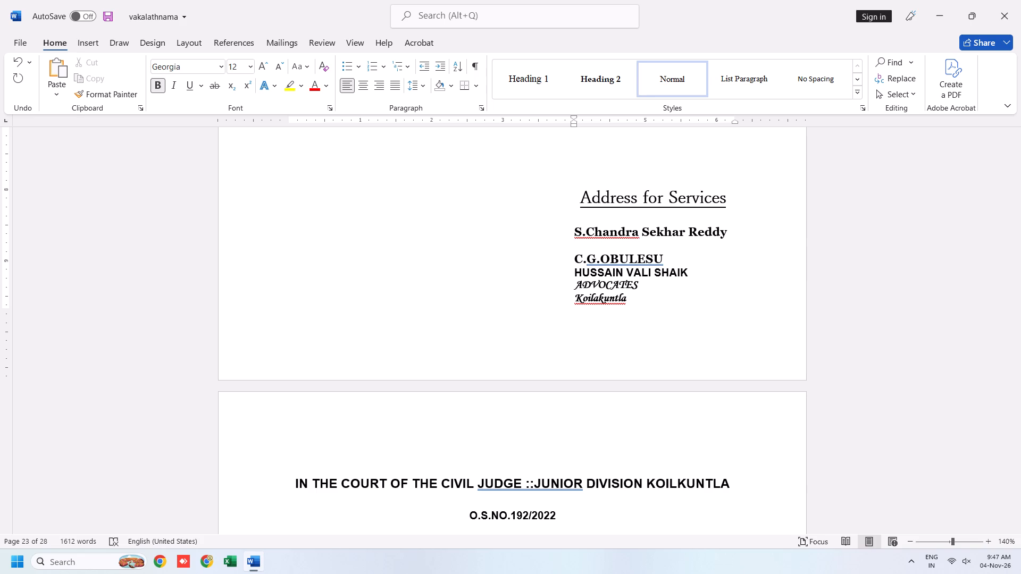
key(Down)
key(ctrl+shift+Right)
key(ctrl+shift+Right)
key(ctrl+shift+Right)
key(ctrl+shift+Right)
key(ctrl+shift+Up)
key(ctrl+shift+Right)
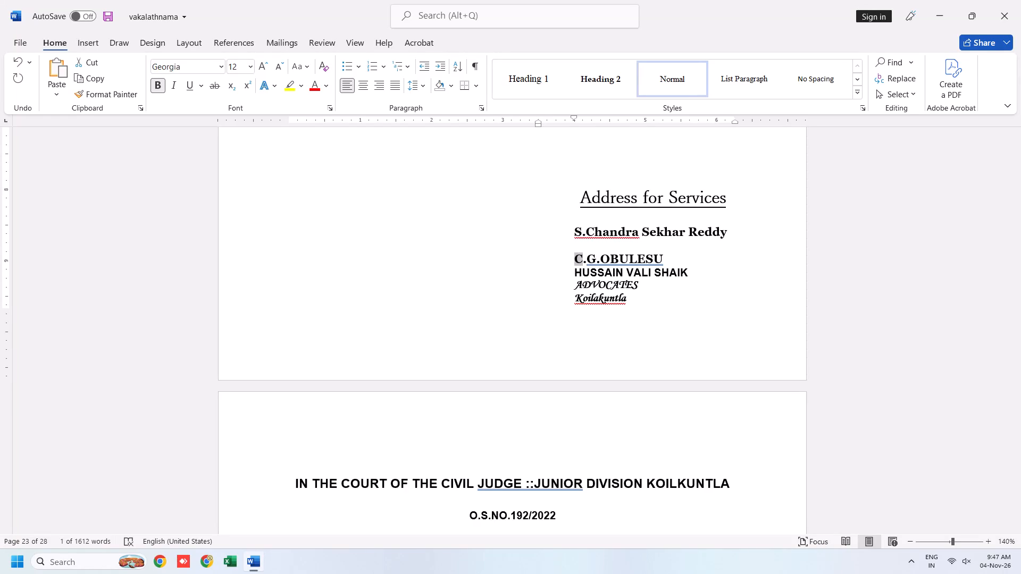
key(ctrl+shift+Right)
key(ctrl+shift+Right)
key(ctrl+shift+Right)
key(ctrl+shift+Right)
key(ctrl+shift+Right)
key(ctrl+shift+Left)
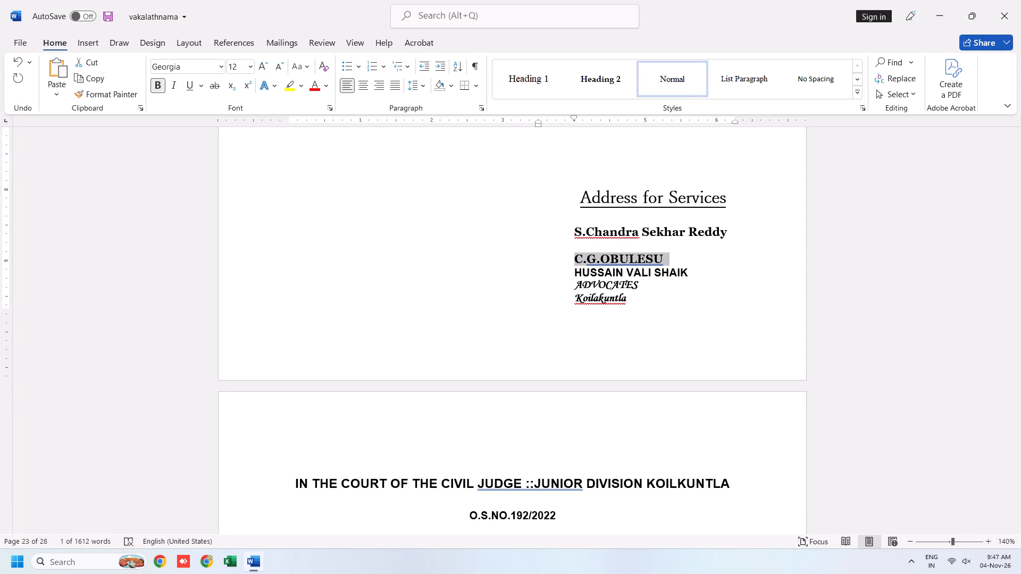
key(ctrl+c)
key(Up)
key(ctrl+v)
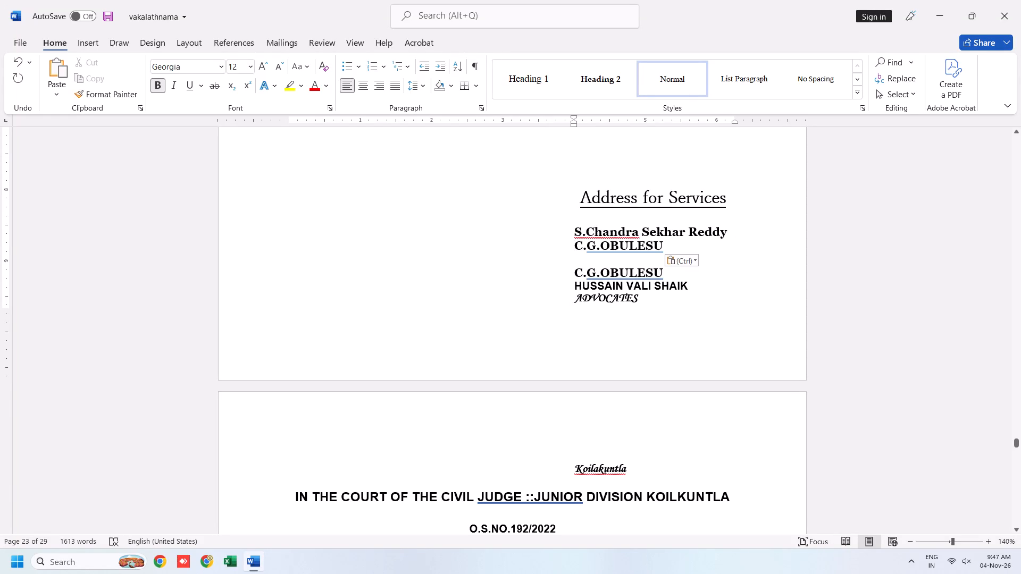
Replace the initials in the copied advocate name with "M." and remove the blank line beneath it.
key(Up)
key(ctrl+shift+Right)
key(ctrl+shift+Right)
key(ctrl+shift+Right)
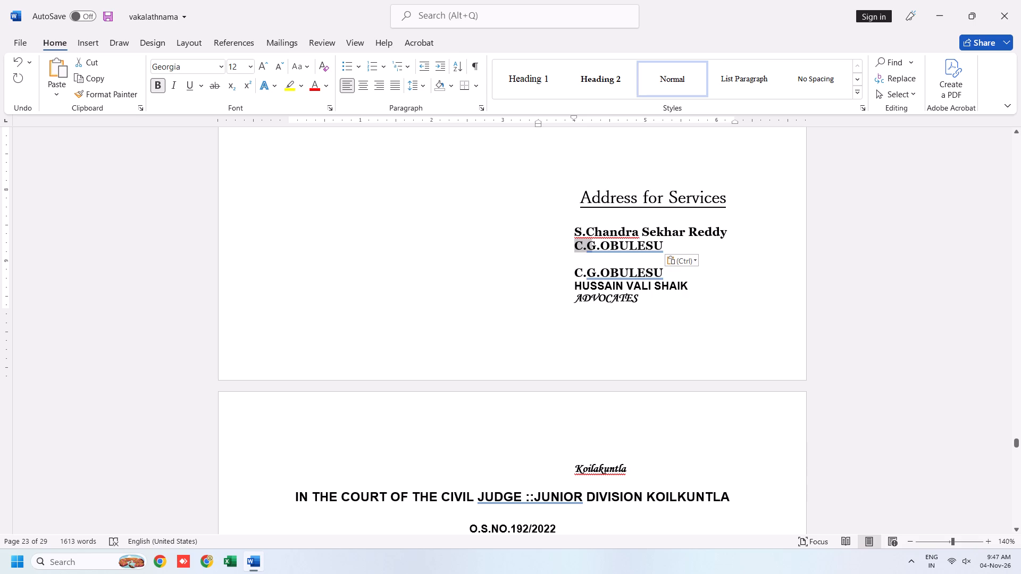
key(ctrl+shift+Right)
key(ctrl+shift+Right)
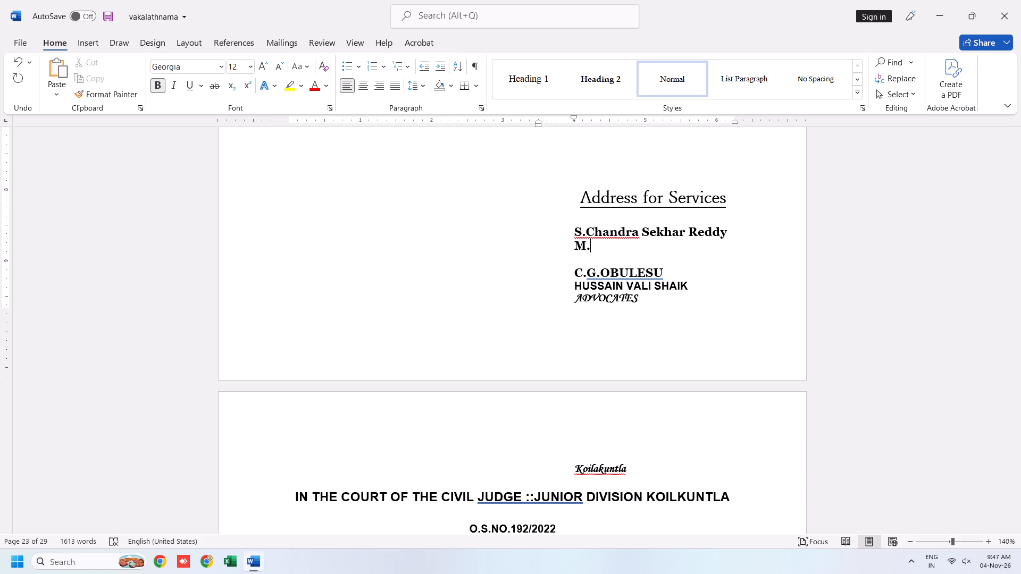
key(ctrl+z)
key(Left)
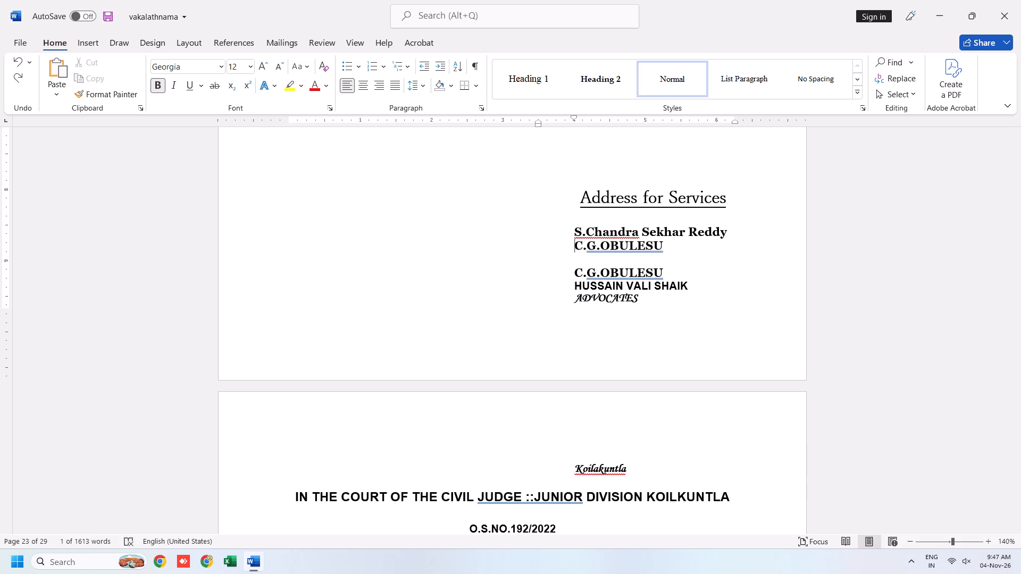
key(ctrl+shift+Right)
key(ctrl+shift+Right)
key(ctrl+shift+Right)
key(ctrl+shift+Right)
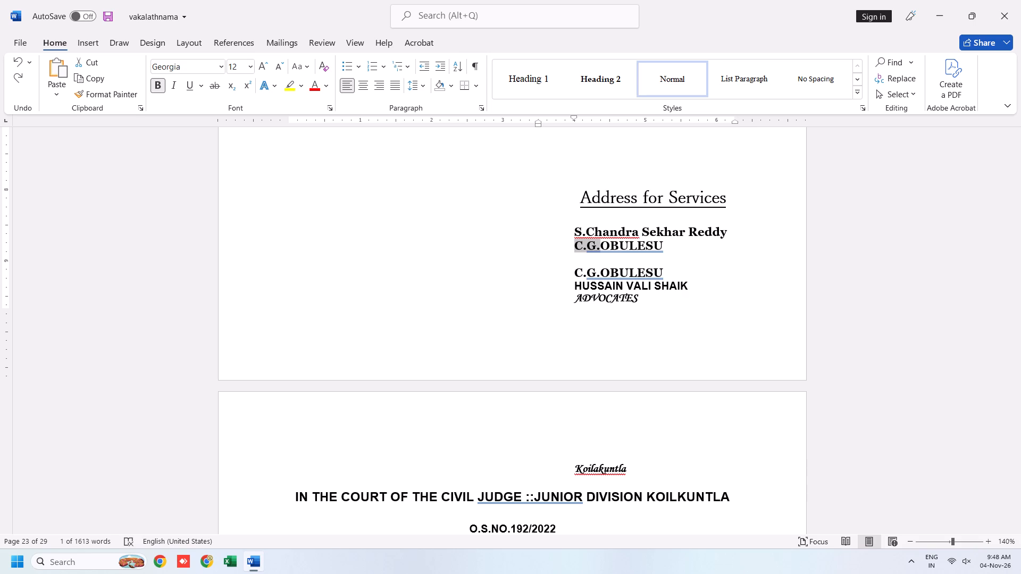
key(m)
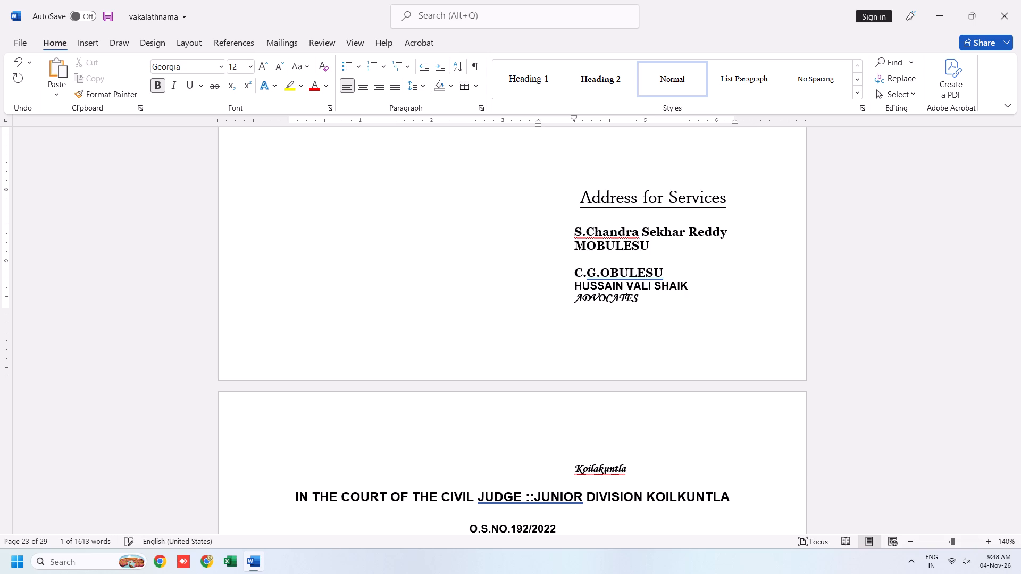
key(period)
key(Down)
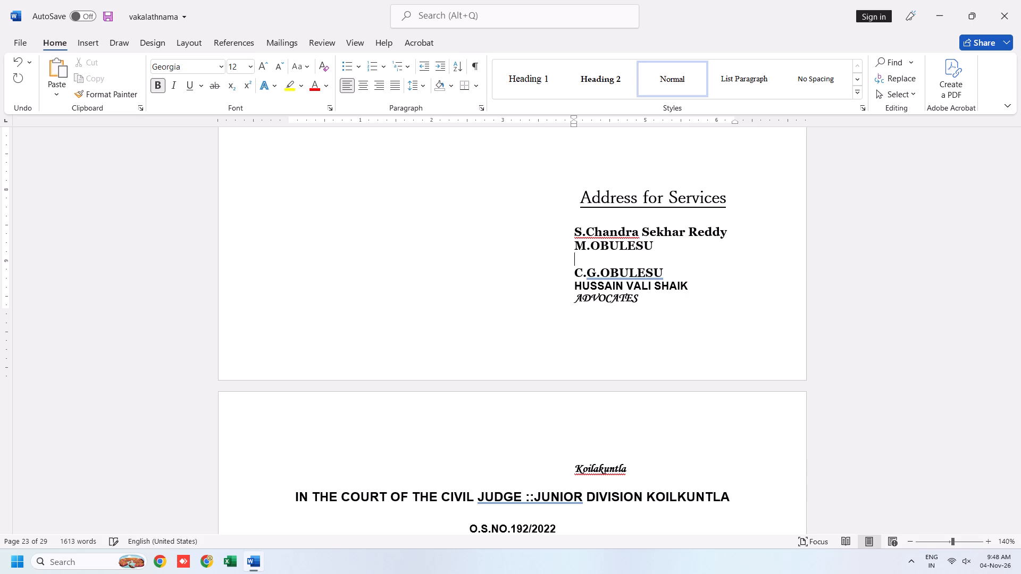
key(Delete)
Print only the current docket page, with the updated case number and advocate list, as one copy on the Brother DCP-B7640DW.
scroll(546, 191, up, 5)
click(561, 248)
key(ctrl+p)
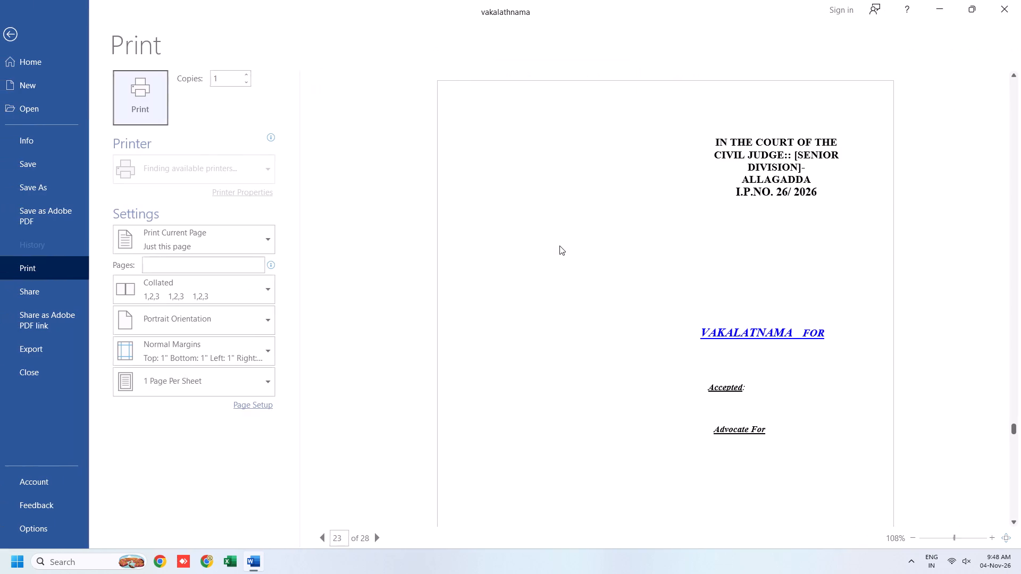
click(146, 83)
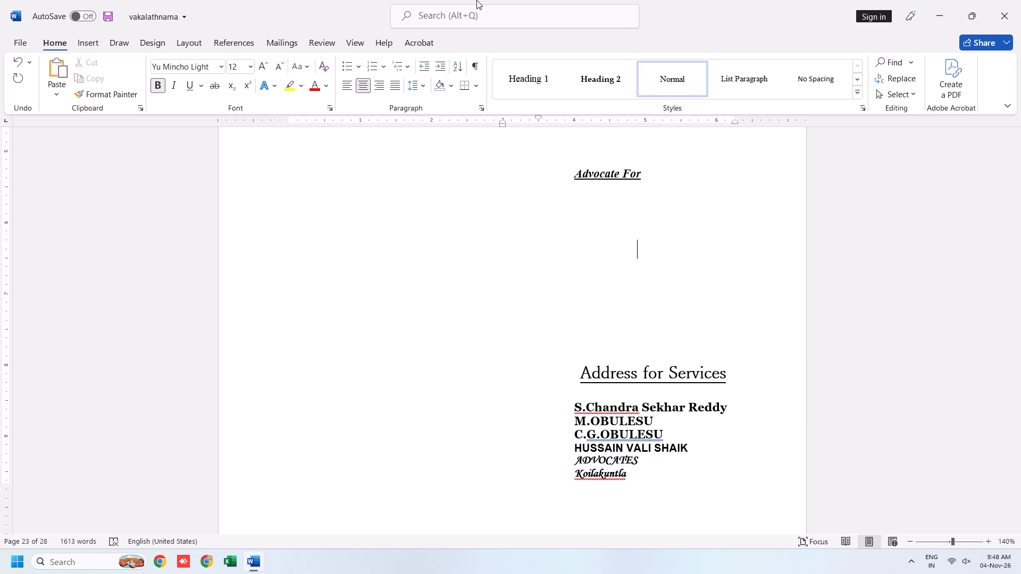
Save the vakalathnama document and close it, returning to the desktop.
key(ctrl+s)
scroll(1020, 0, up, 1)
click(1020, 0)
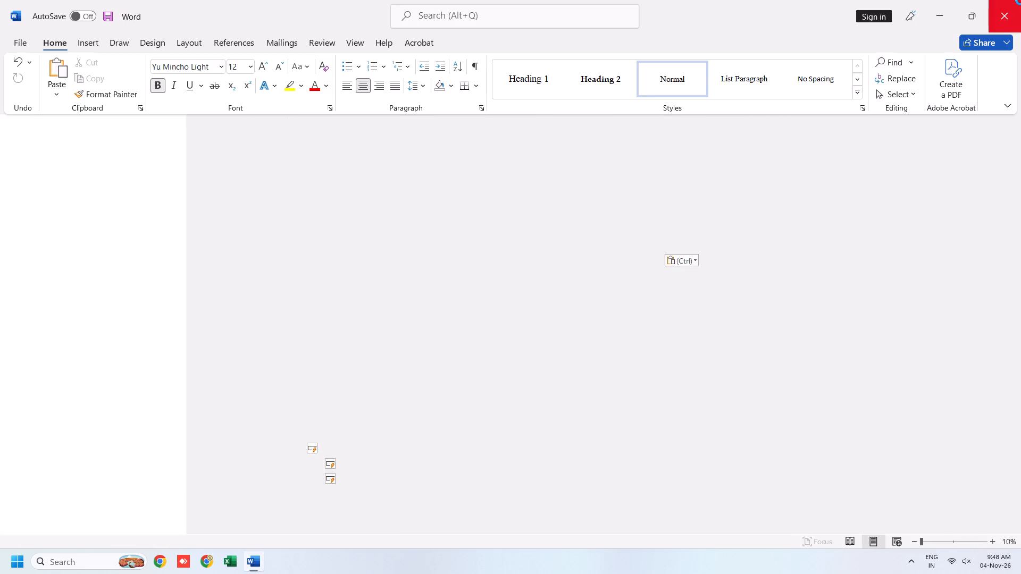
click(957, 330)
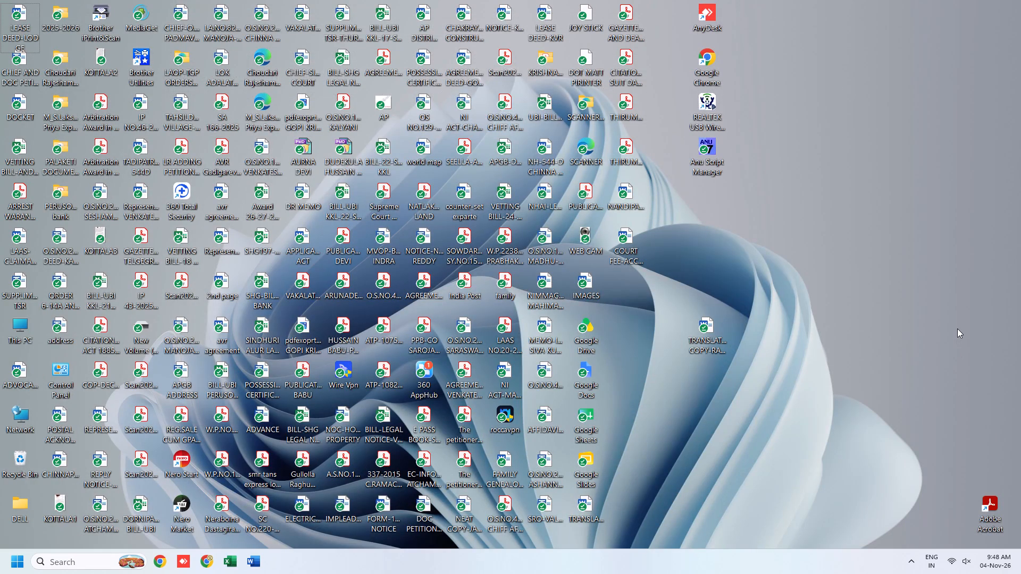